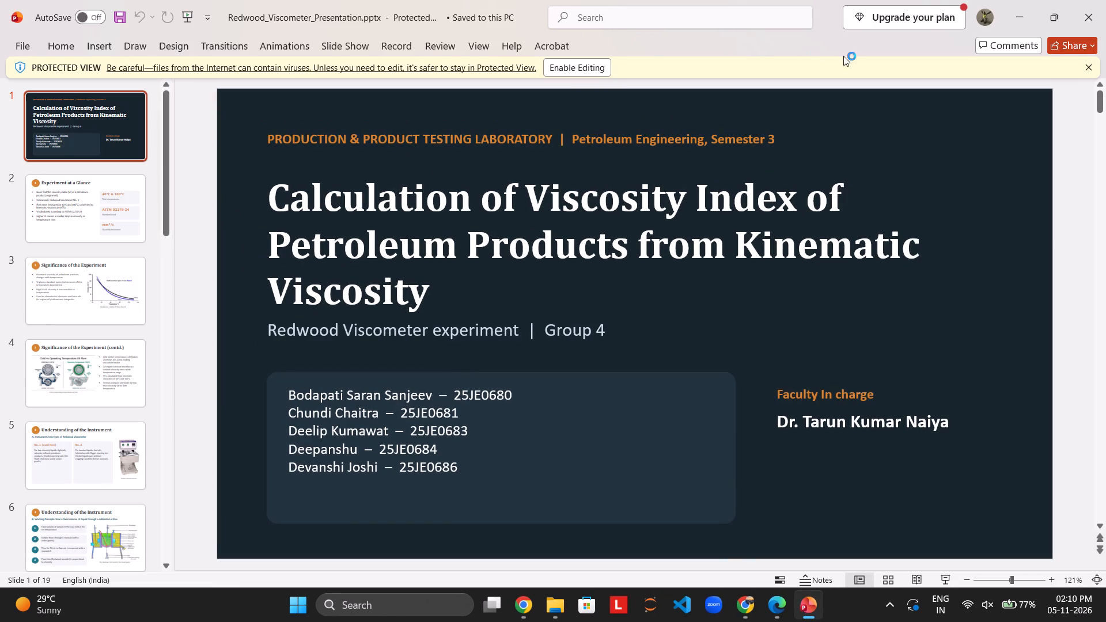
# Enable editing for the protected Redwood viscometer presentation.
pyautogui.click(554, 66)
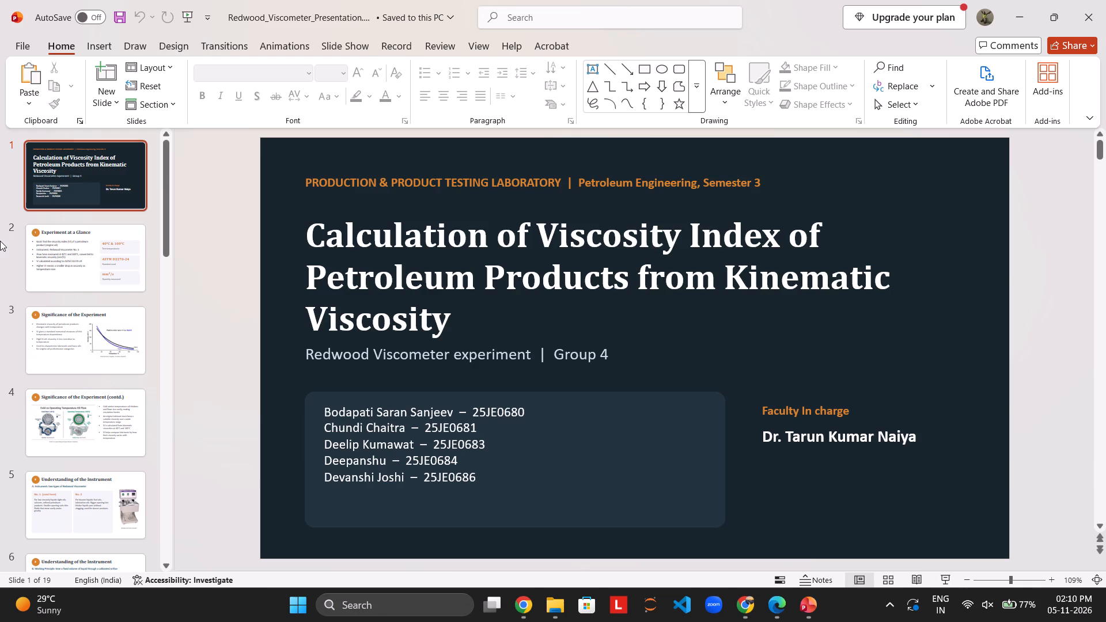
# Page through all slides of the presentation from the title slide to the closing Thank you slide, reviewing their content.
pyautogui.press('Down')
pyautogui.press('Down')
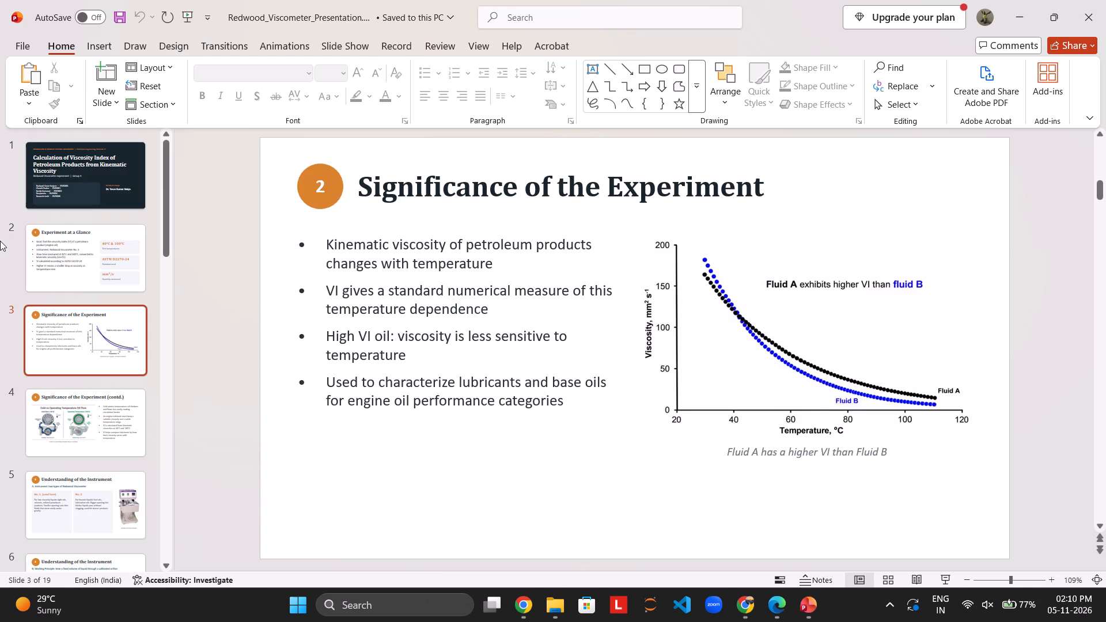
pyautogui.press('Down')
pyautogui.press('Down')
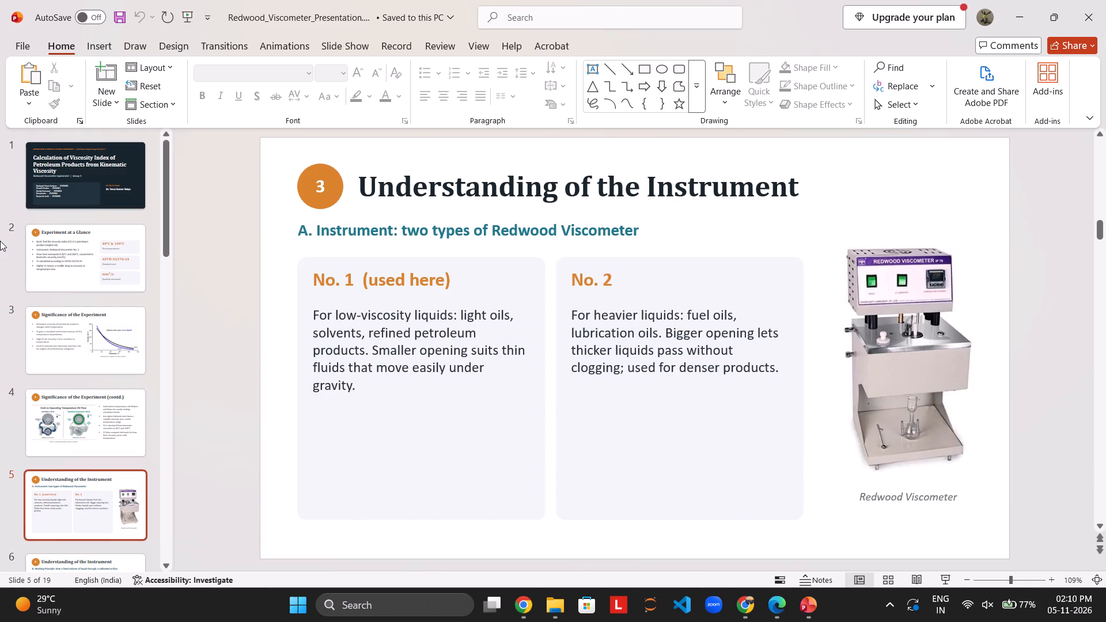
pyautogui.press('Down')
pyautogui.press('Down')
pyautogui.press('Down')
pyautogui.press('Down')
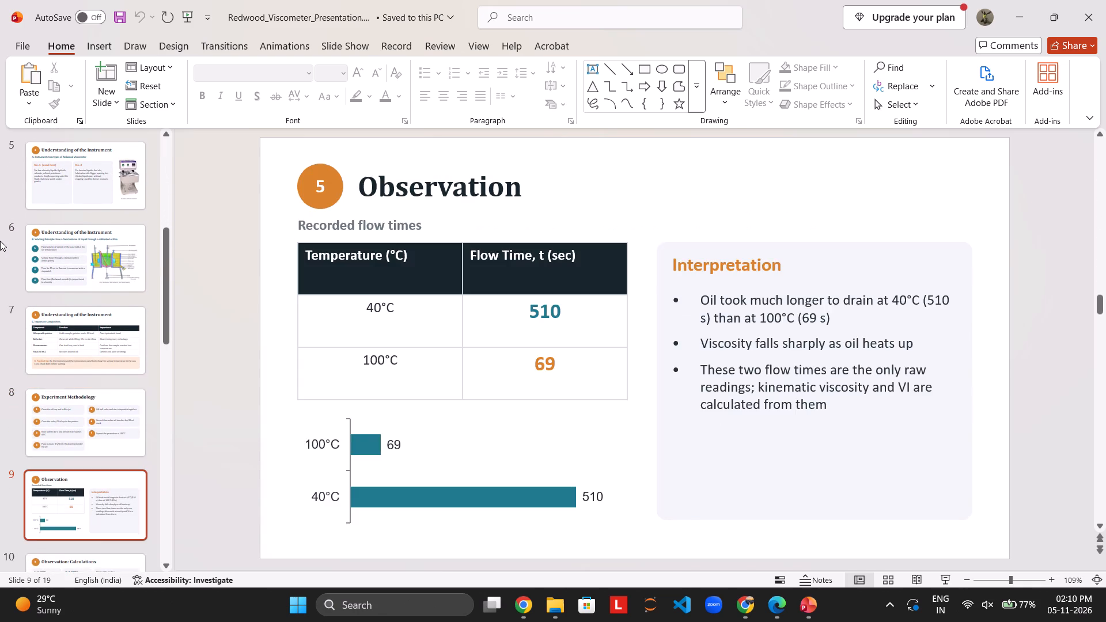
pyautogui.press('Down')
pyautogui.press('Down')
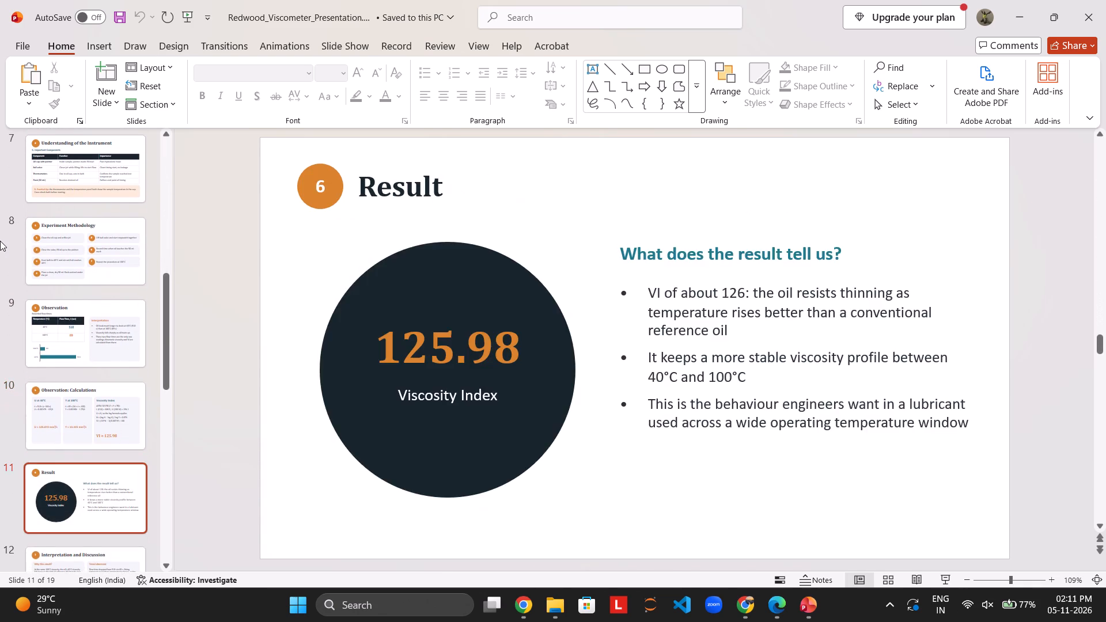
pyautogui.press('Down')
pyautogui.press('Down')
pyautogui.press('Down')
pyautogui.press('Down')
pyautogui.press('Down')
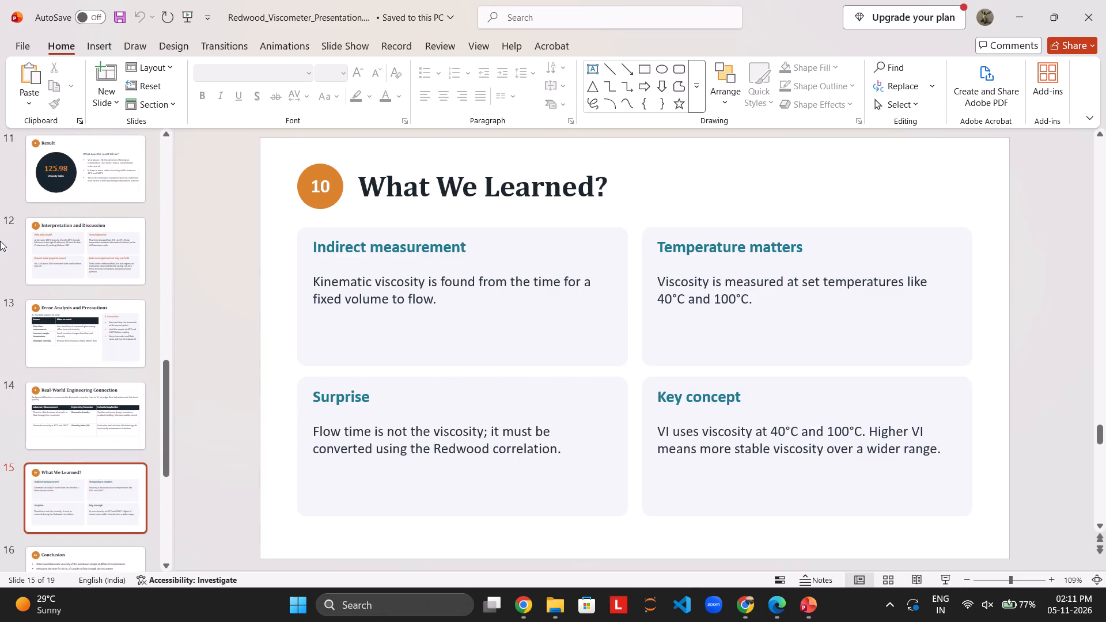
pyautogui.press('Down')
pyautogui.press('Down')
pyautogui.press('Down')
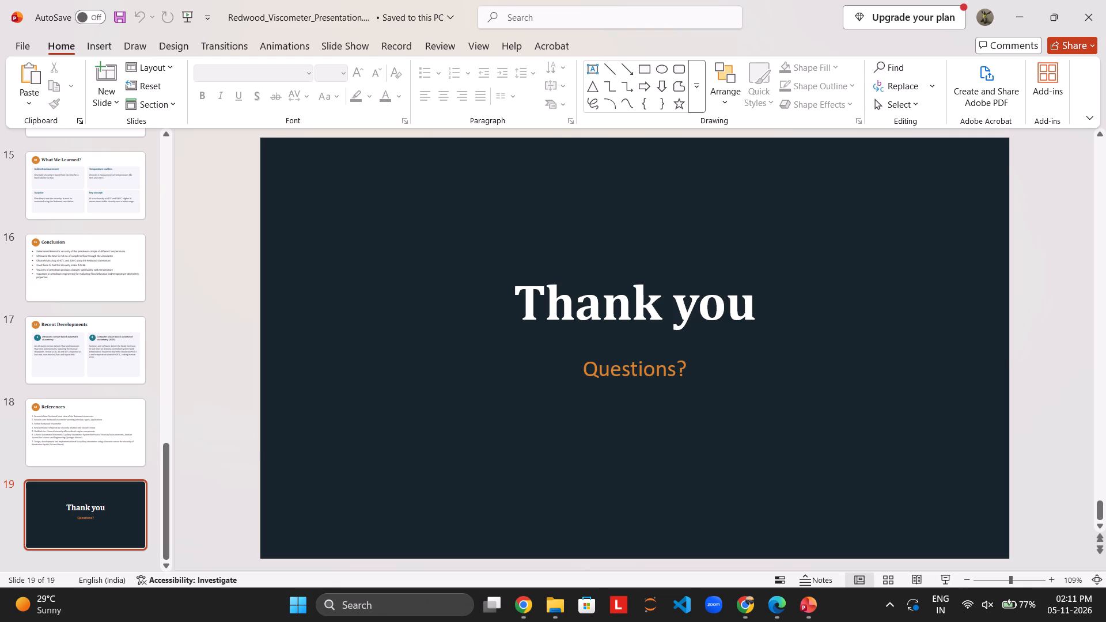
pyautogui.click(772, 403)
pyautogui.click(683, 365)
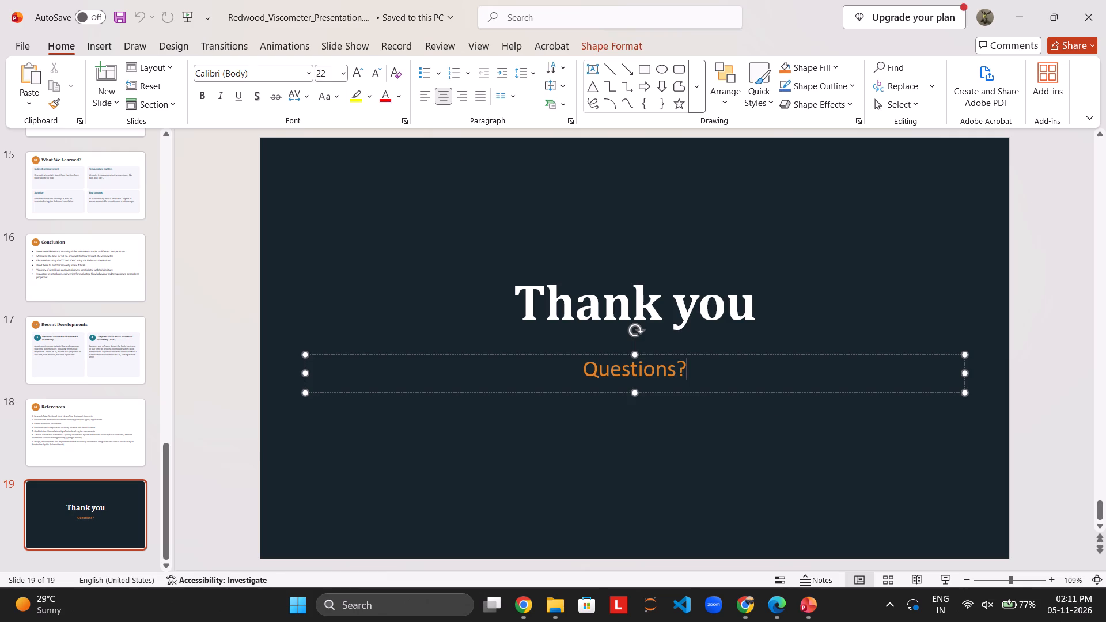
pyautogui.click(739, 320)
# In File Explorer, go to the Formation Evaluation folder and open 3 Resistivity and SP Log.pdf.
pyautogui.click(560, 601)
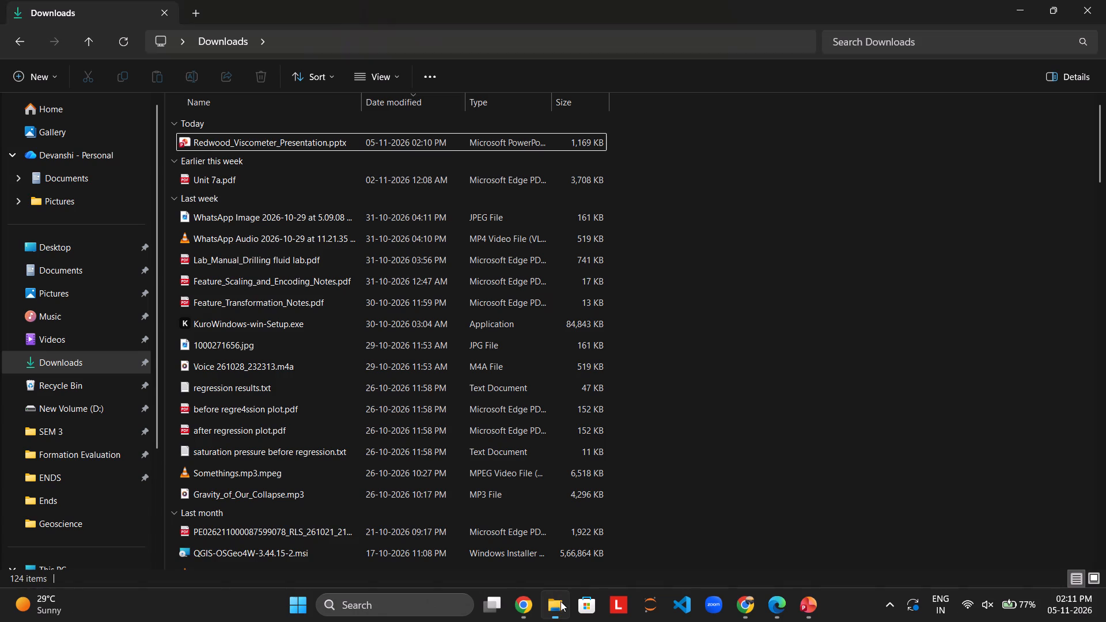
pyautogui.click(85, 442)
pyautogui.click(42, 461)
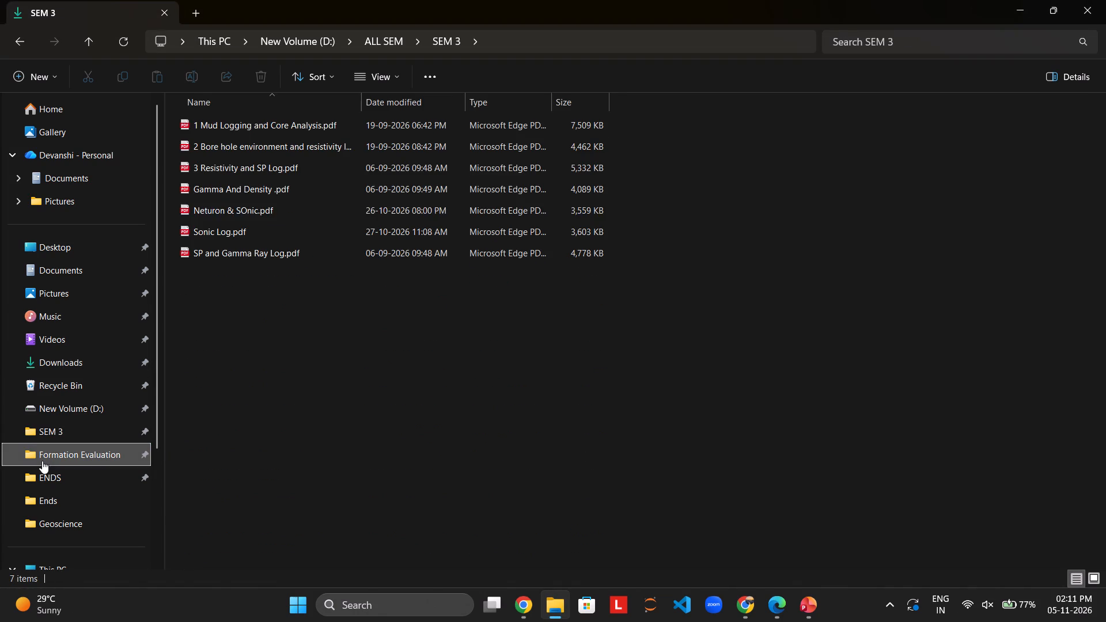
pyautogui.doubleClick(235, 177)
pyautogui.doubleClick(228, 176)
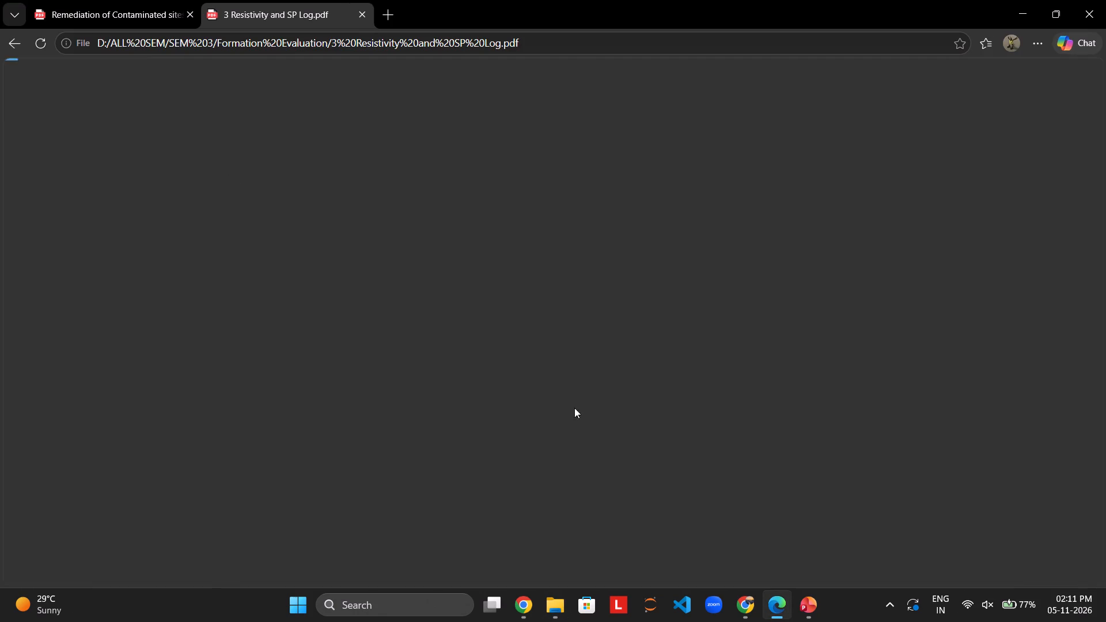
# Capture a screen snip of the multilingual THANK YOU word cloud on page 74 of the PDF and minimize the PDF window.
pyautogui.scroll(-20, 581, 416)
pyautogui.scroll(-15, 581, 416)
pyautogui.scroll(1, 417, 360)
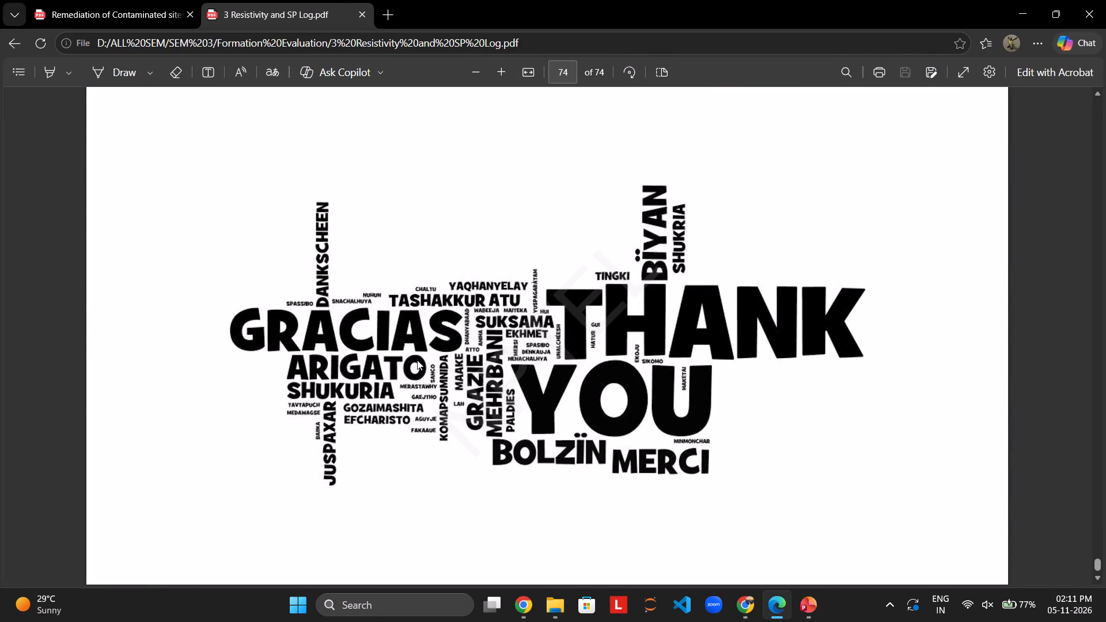
pyautogui.scroll(1, 417, 360)
pyautogui.press('Print')
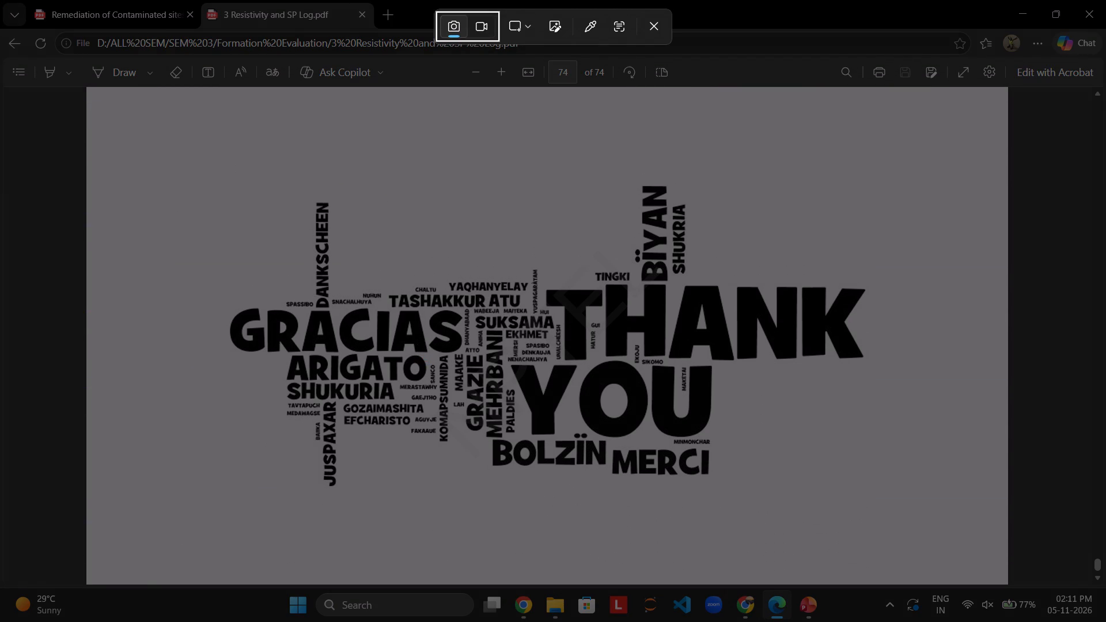
pyautogui.moveTo(107, 104); pyautogui.dragTo(974, 563)
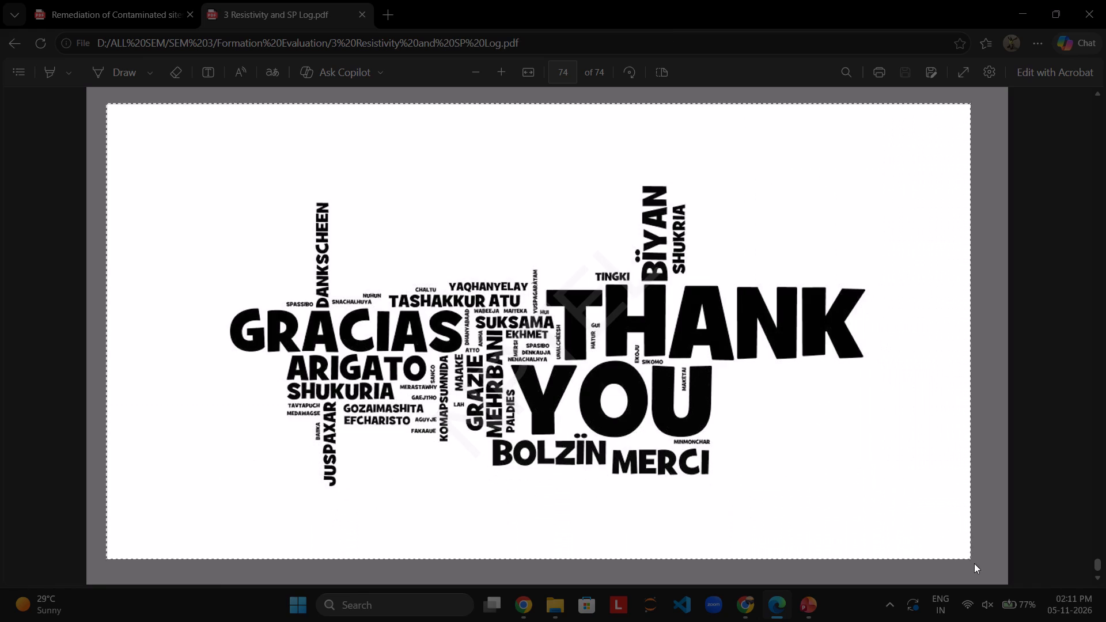
pyautogui.moveTo(974, 563); pyautogui.dragTo(1001, 574)
pyautogui.click(1019, 5)
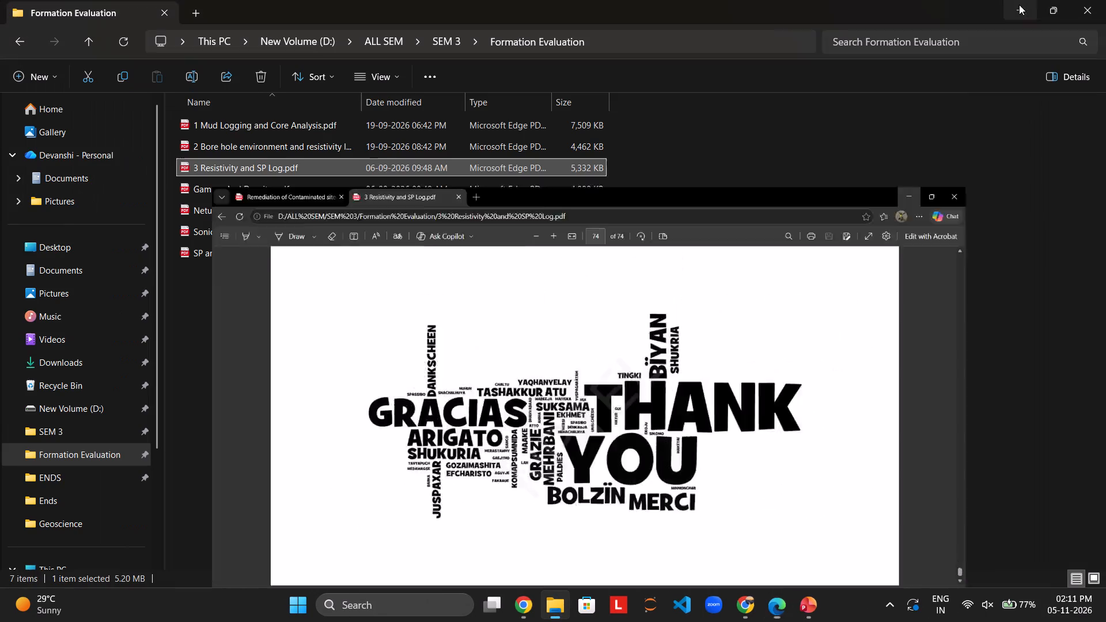
# Switch back to PowerPoint and delete the "Questions?" and "Thank you" text boxes from slide 19.
pyautogui.click(807, 610)
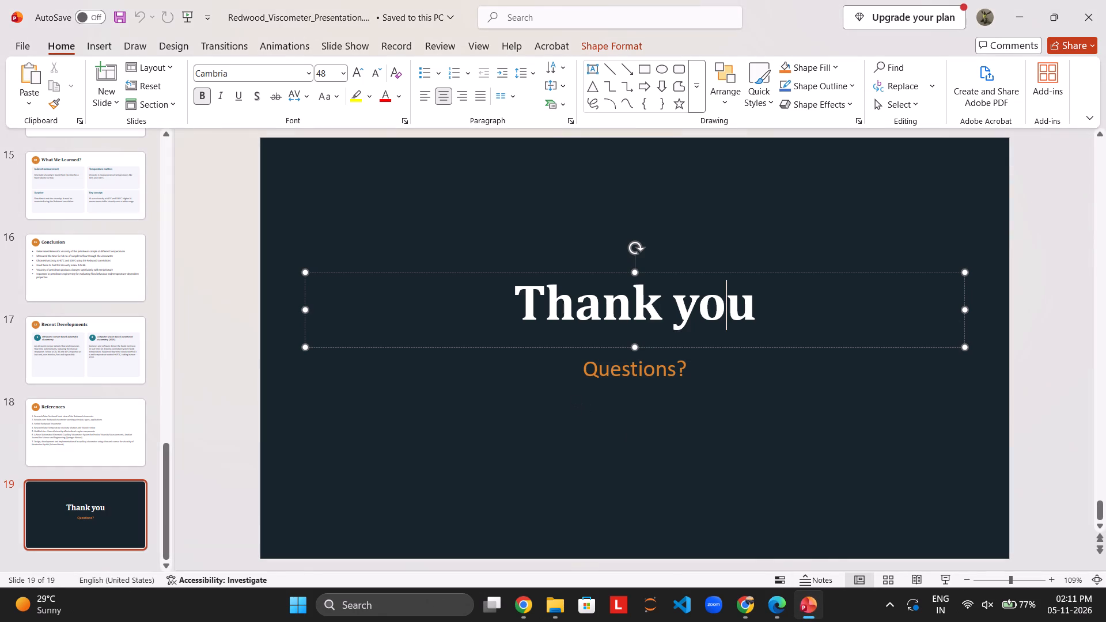
pyautogui.press('BackSpace')
pyautogui.click(729, 377)
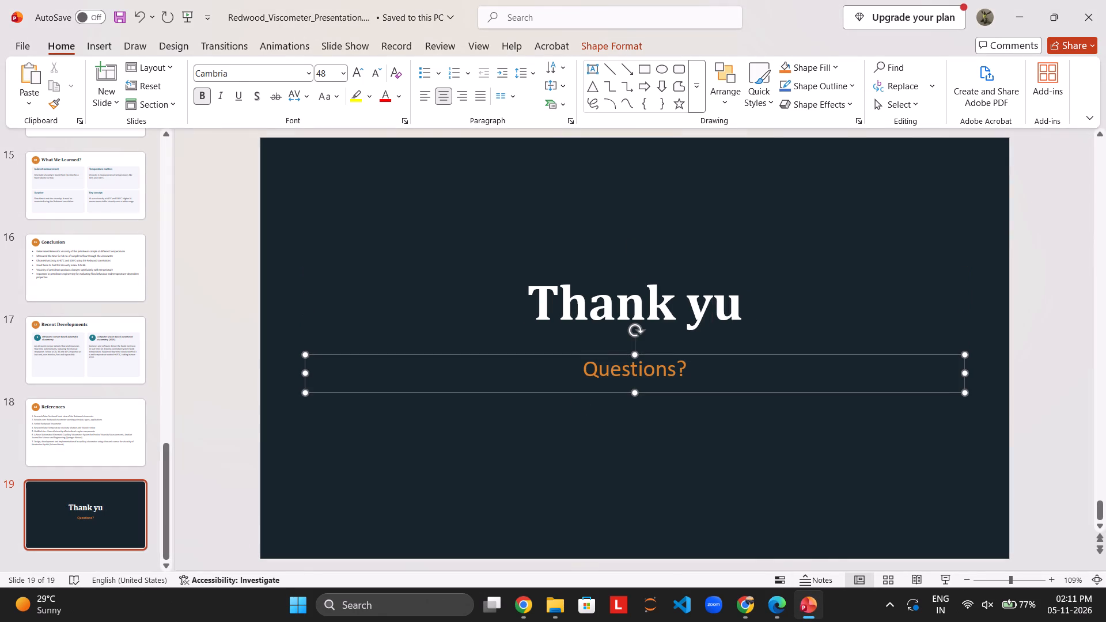
pyautogui.moveTo(729, 377); pyautogui.dragTo(490, 293)
pyautogui.press('BackSpace')
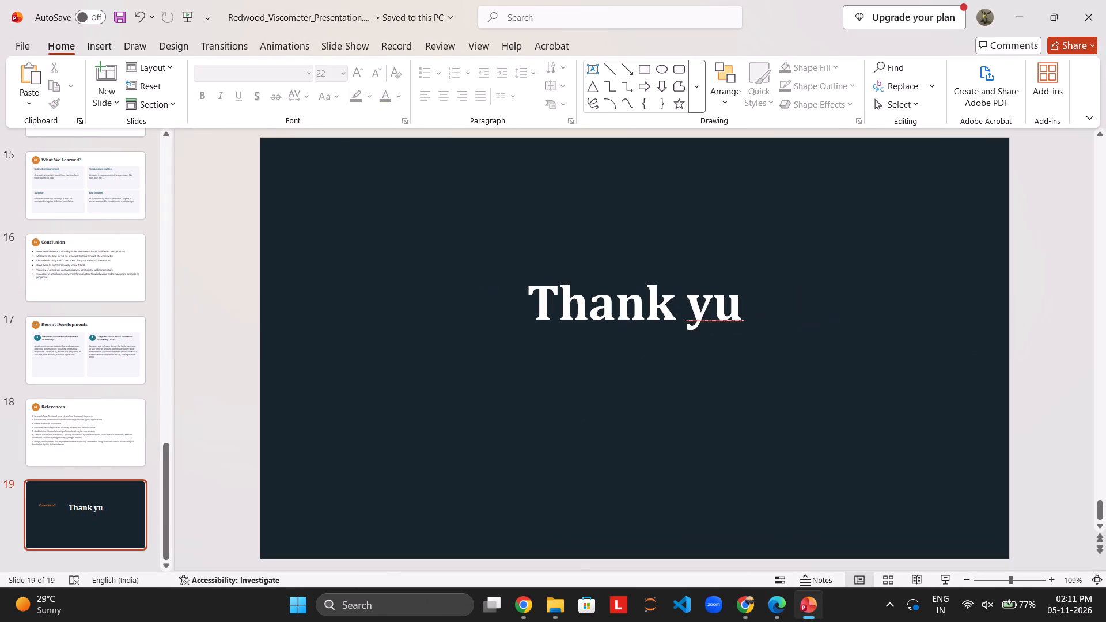
pyautogui.click(555, 318)
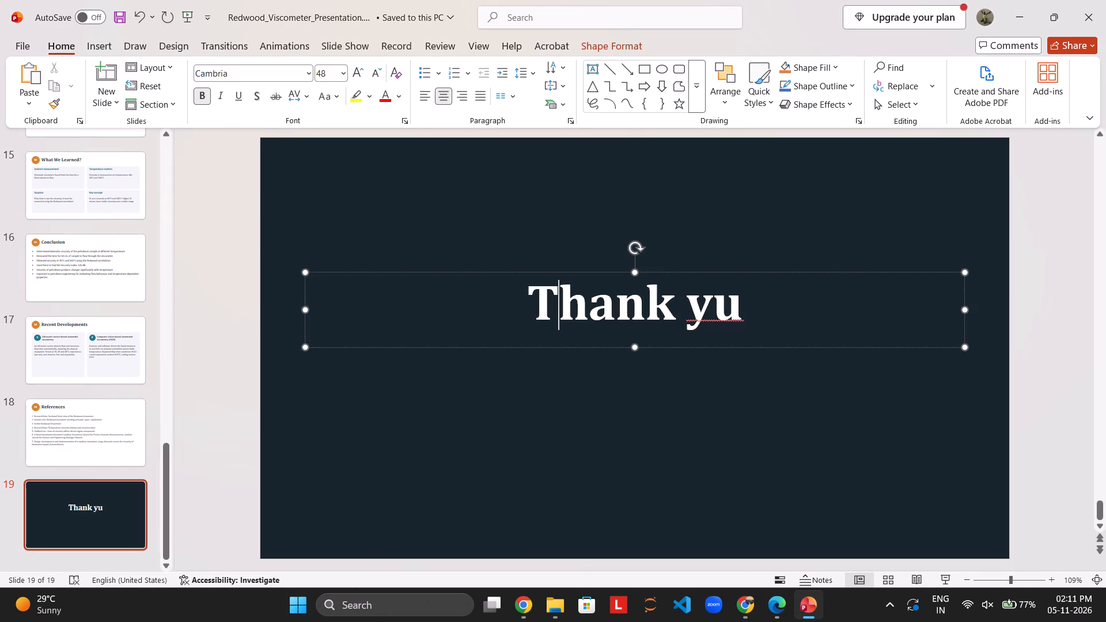
pyautogui.click(468, 310)
pyautogui.press('BackSpace')
# Paste the captured word-cloud picture onto slide 19 and stretch its top and bottom edges to cover the full slide.
pyautogui.click(468, 310)
pyautogui.hotkey('ctrl', 'v')
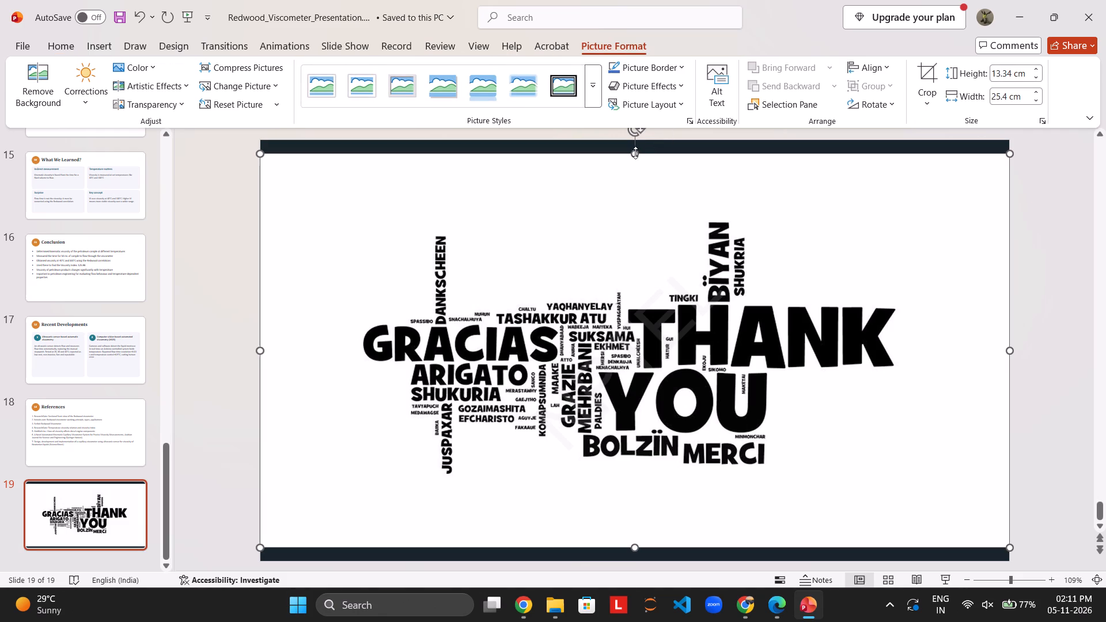
pyautogui.moveTo(634, 153); pyautogui.dragTo(633, 140)
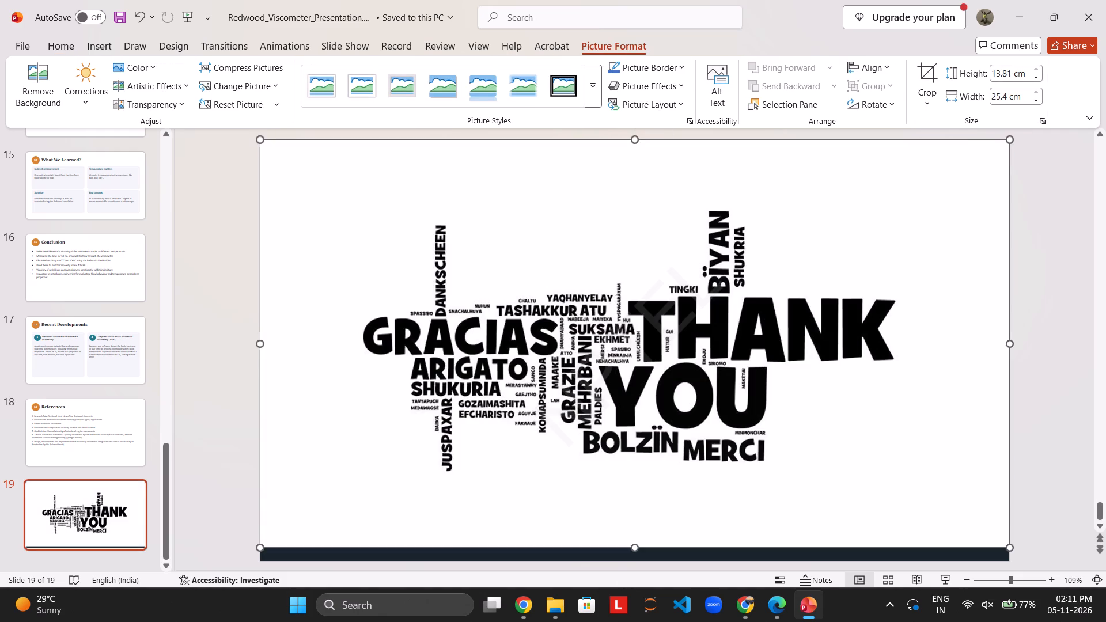
pyautogui.moveTo(637, 547); pyautogui.dragTo(639, 556)
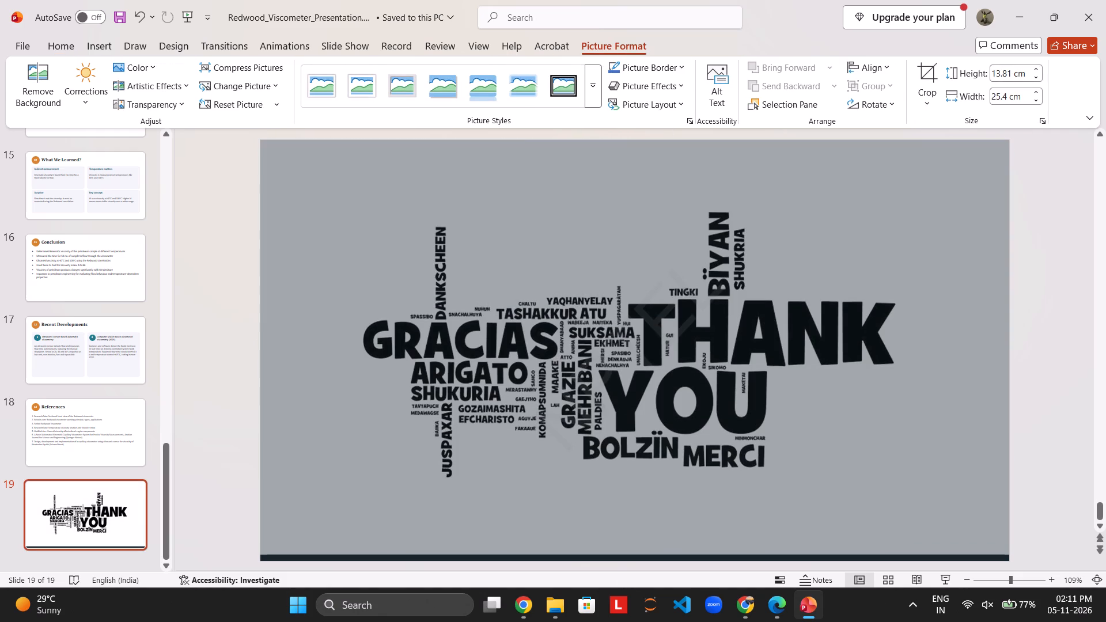
pyautogui.moveTo(639, 556); pyautogui.dragTo(644, 562)
pyautogui.click(243, 511)
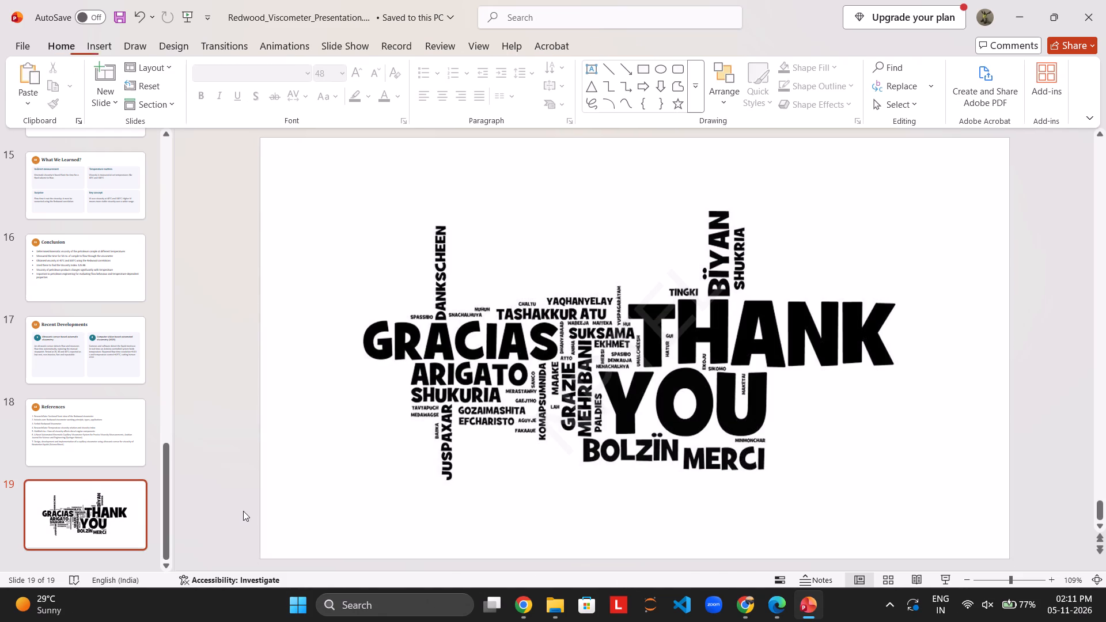
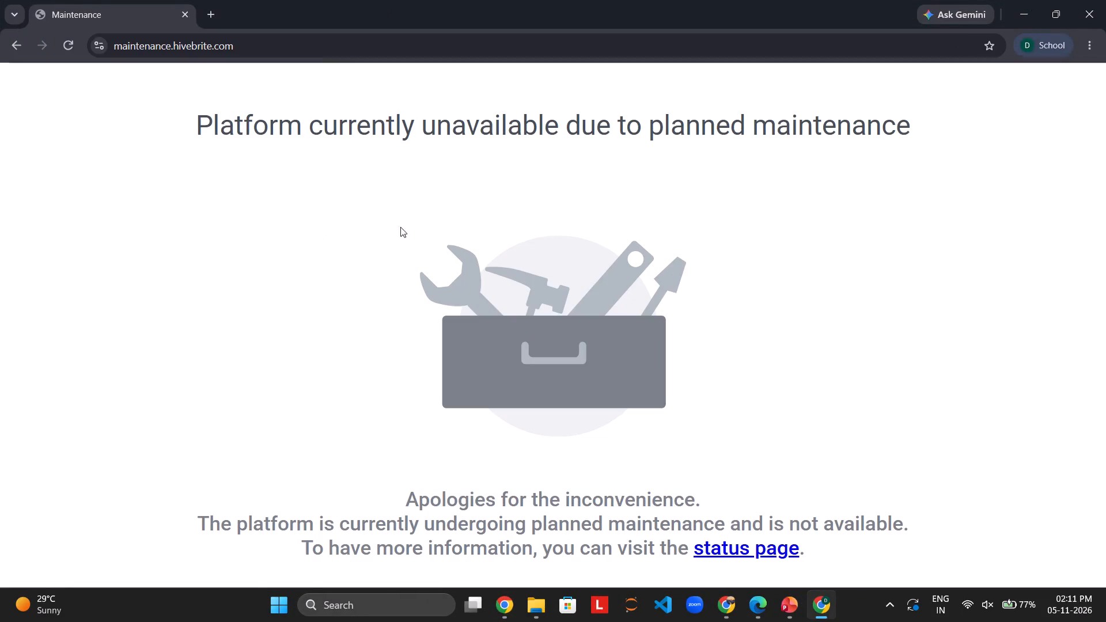
# Open a new blank browser tab in Chrome beside the Maintenance page.
pyautogui.click(206, 16)
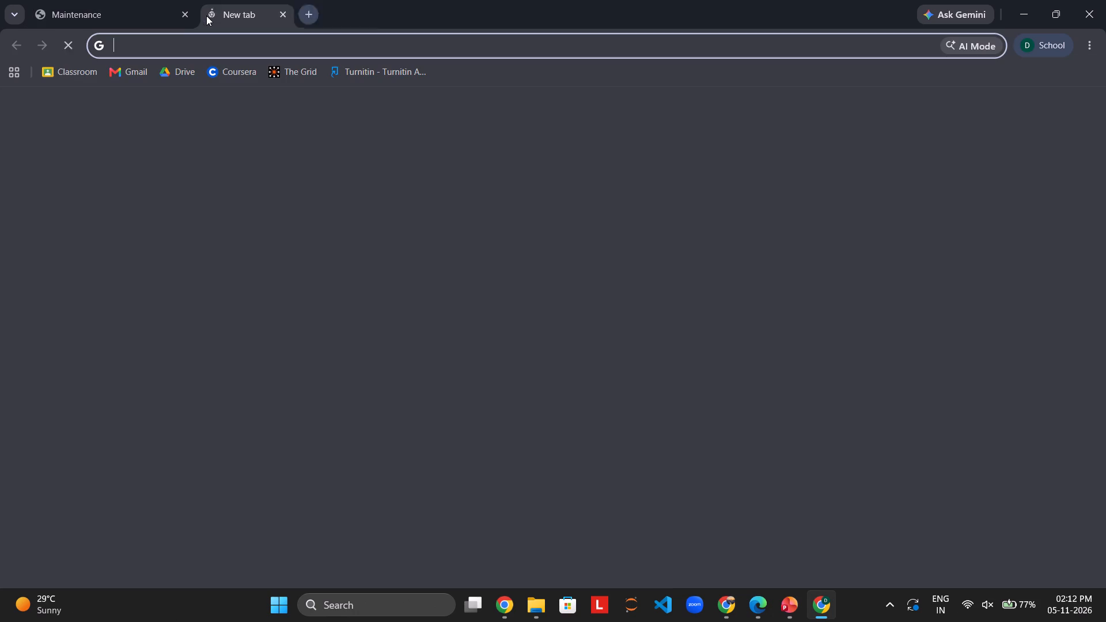
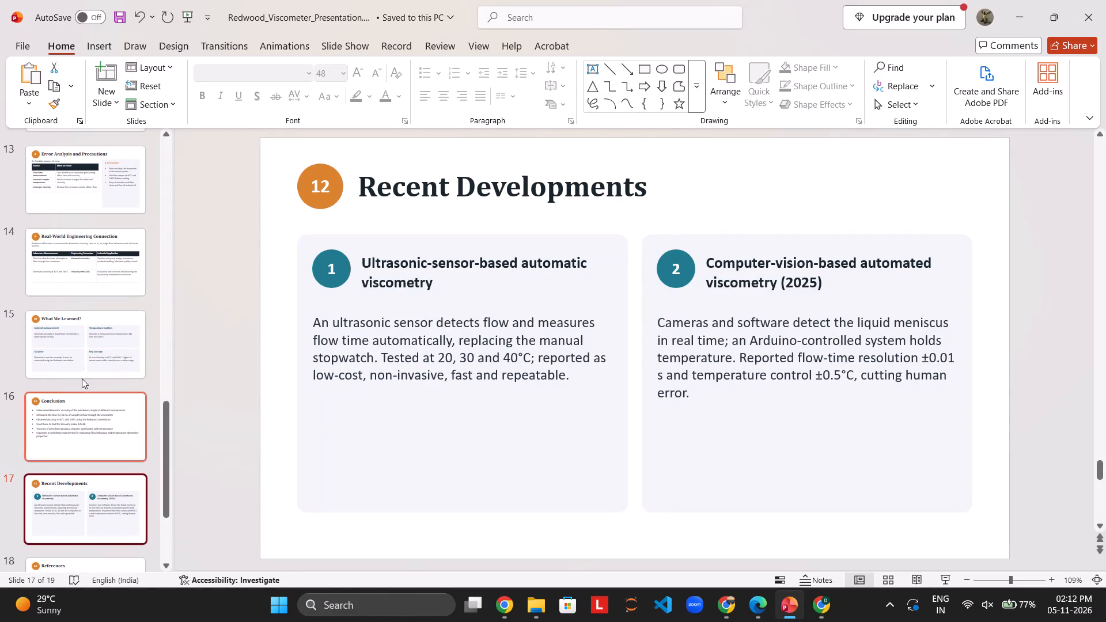
# Examine the presentation's opening slides, from the title slide through Experiment Methodology to the Observation slide.
pyautogui.click(80, 366)
pyautogui.scroll(6, 80, 366)
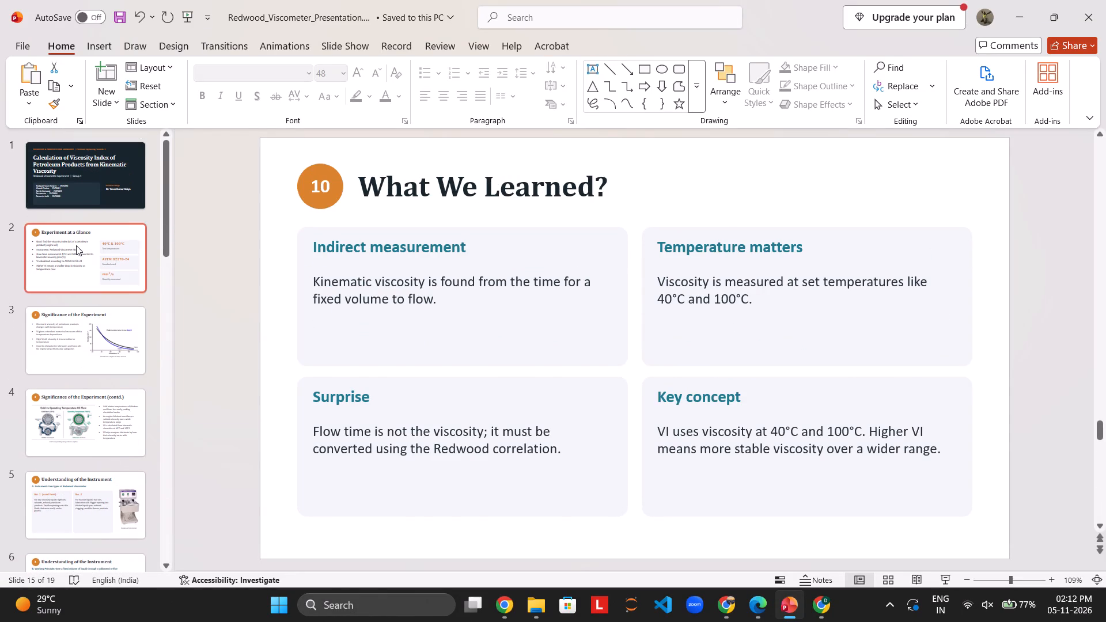
pyautogui.click(76, 245)
pyautogui.click(62, 189)
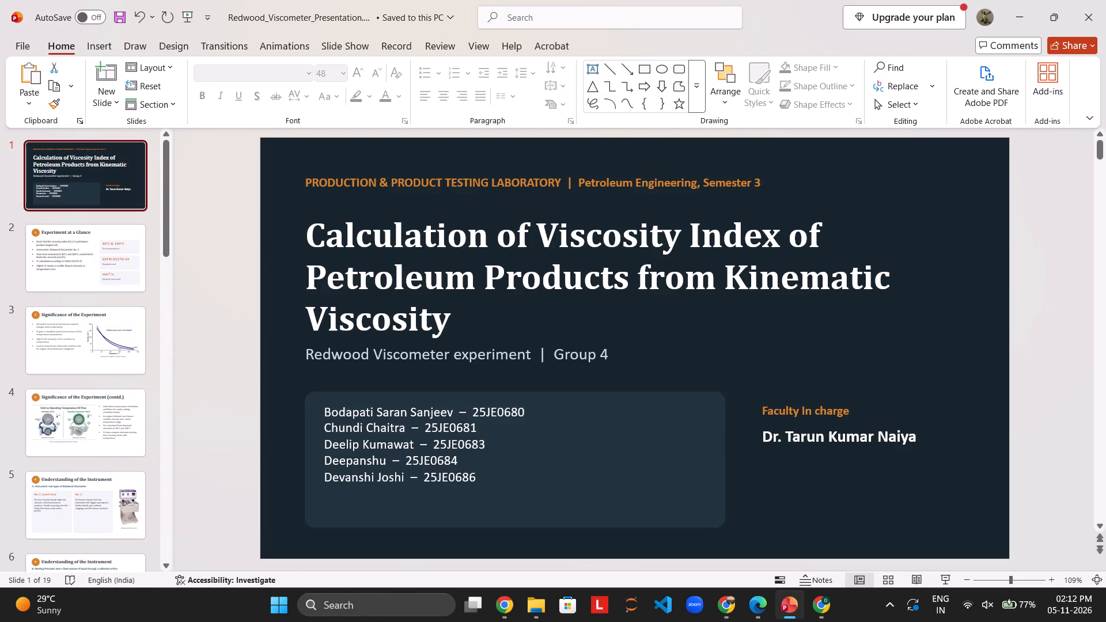
pyautogui.click(99, 248)
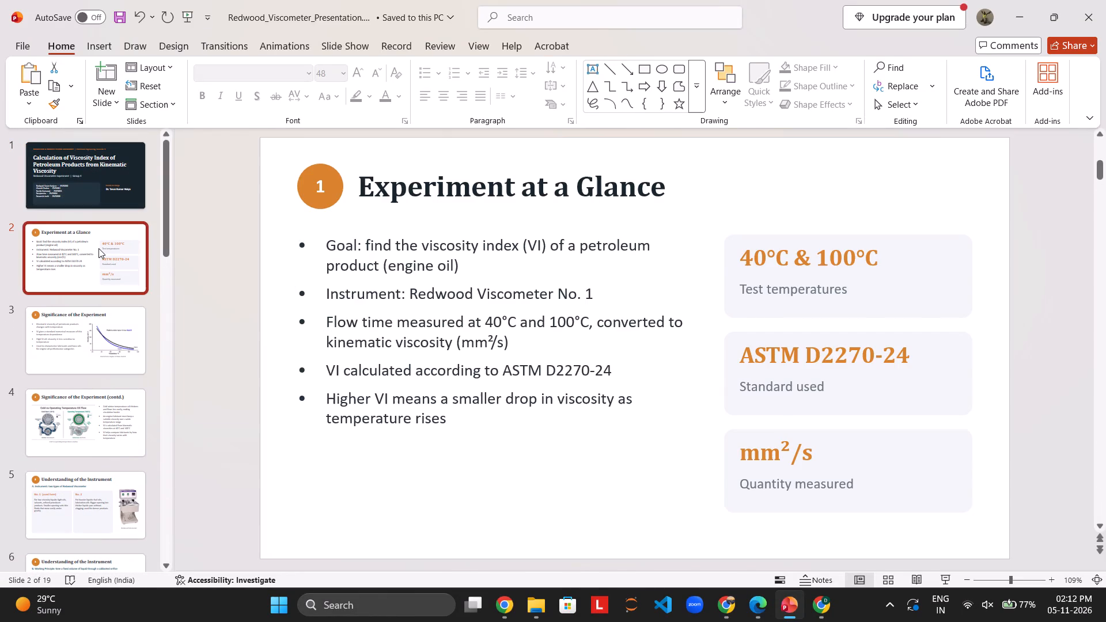
pyautogui.press('Down')
pyautogui.press('Up')
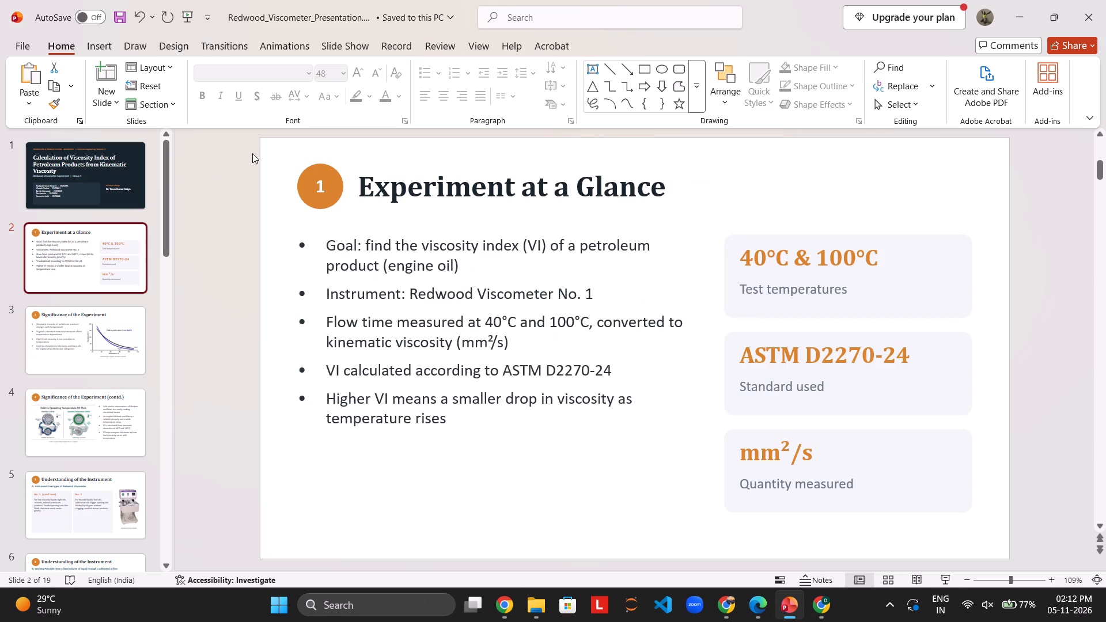
pyautogui.click(325, 189)
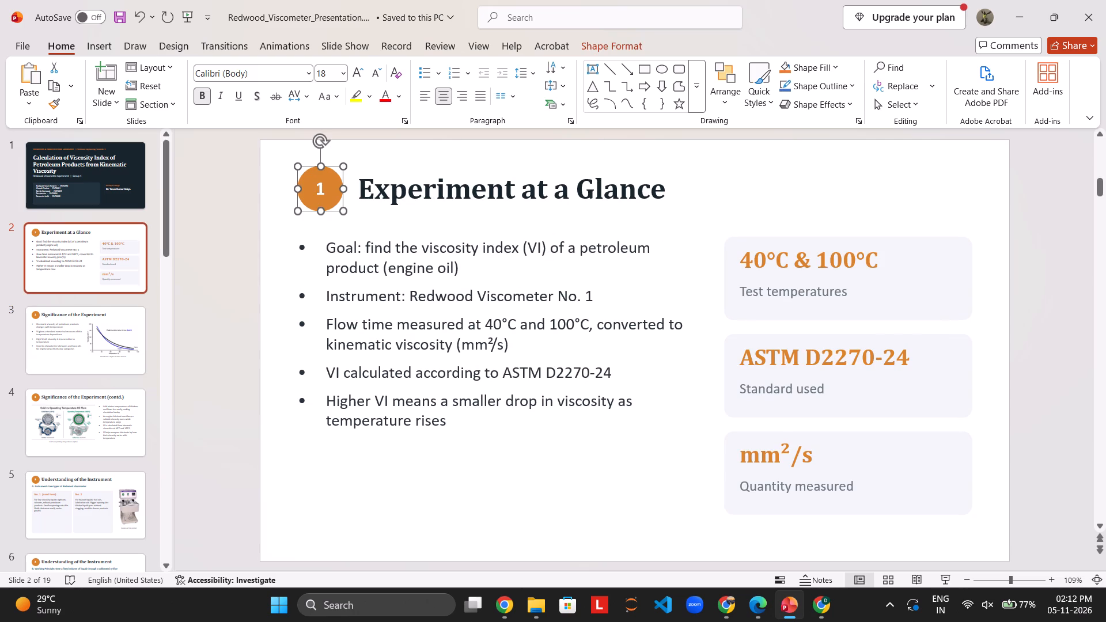
pyautogui.click(62, 324)
pyautogui.press('Down')
pyautogui.press('Down')
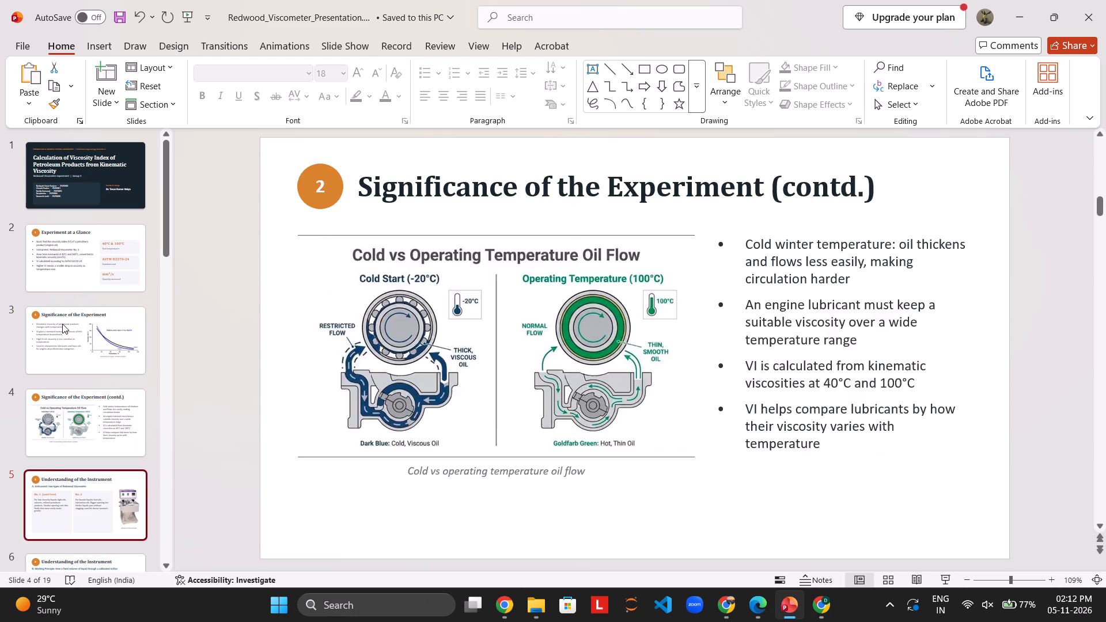
pyautogui.press('Down')
pyautogui.press('Down')
pyautogui.press('Down')
pyautogui.press('Down')
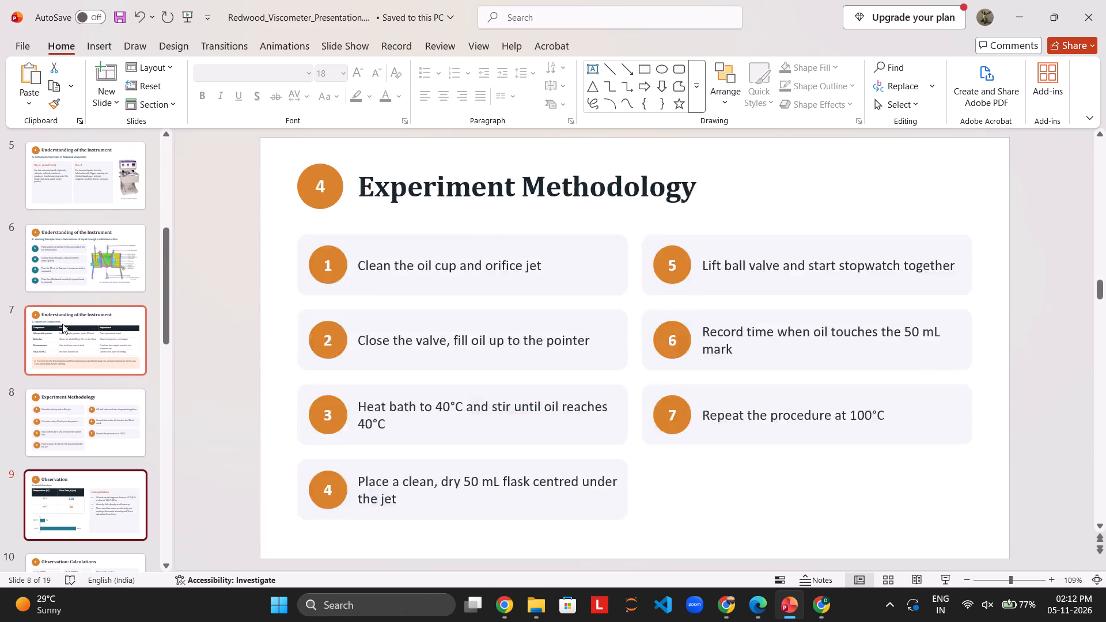
pyautogui.press('Down')
pyautogui.press('Up')
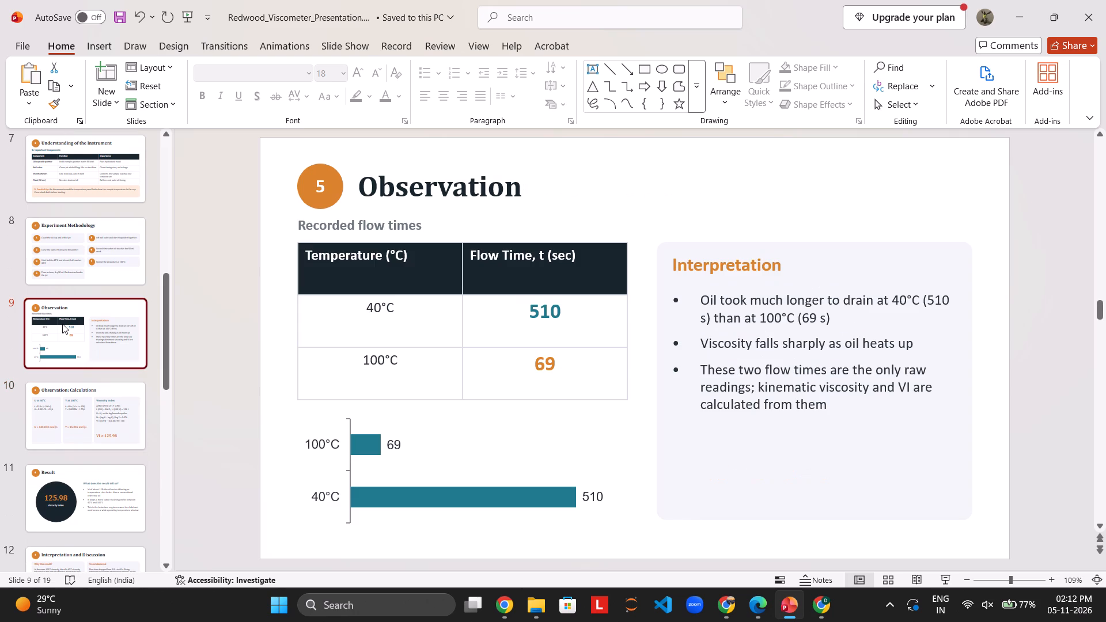
# Examine the remaining slides after Observation, through Conclusion, Recent Developments and References to the closing thank-you slide.
pyautogui.press('Down')
pyautogui.press('Down')
pyautogui.press('Down')
pyautogui.press('Down')
pyautogui.press('Down')
pyautogui.press('Down')
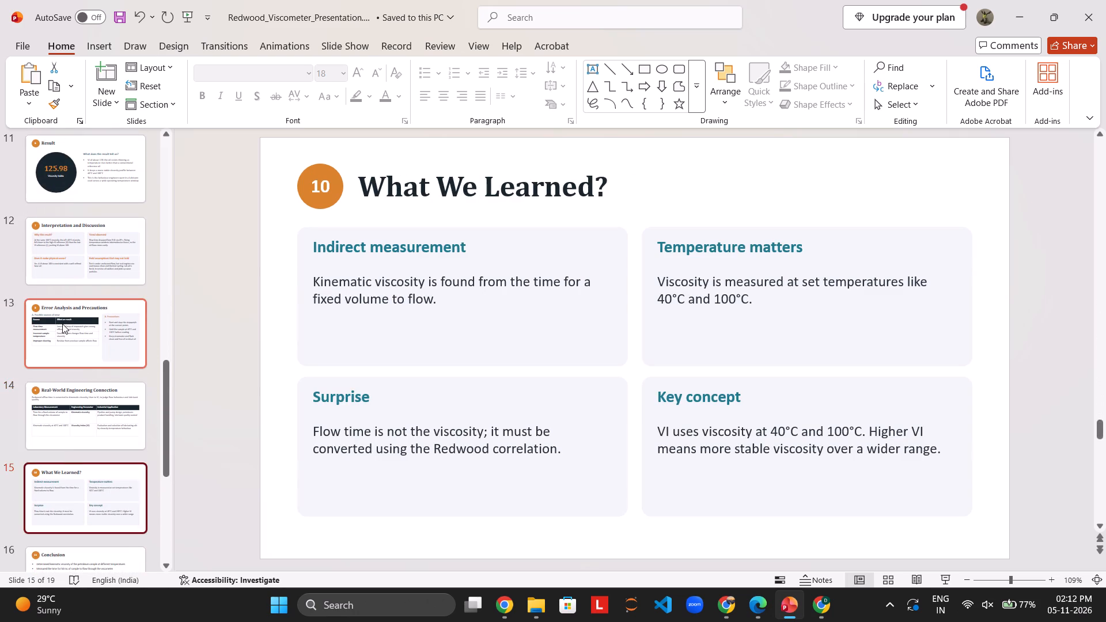
pyautogui.press('Down')
pyautogui.press('Up')
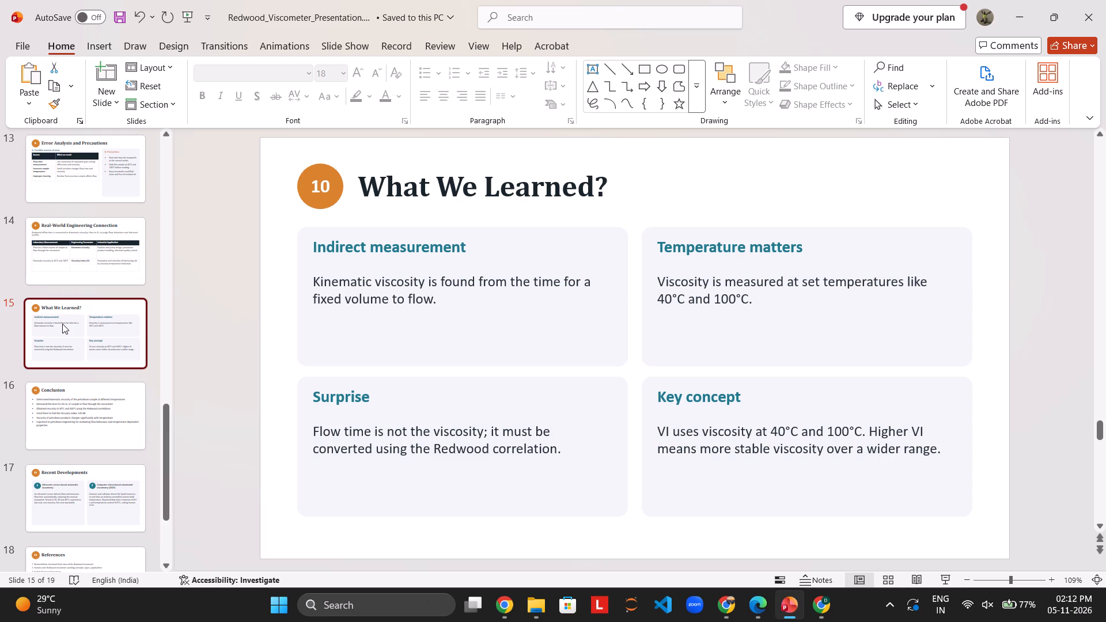
pyautogui.press('Down')
pyautogui.press('Down')
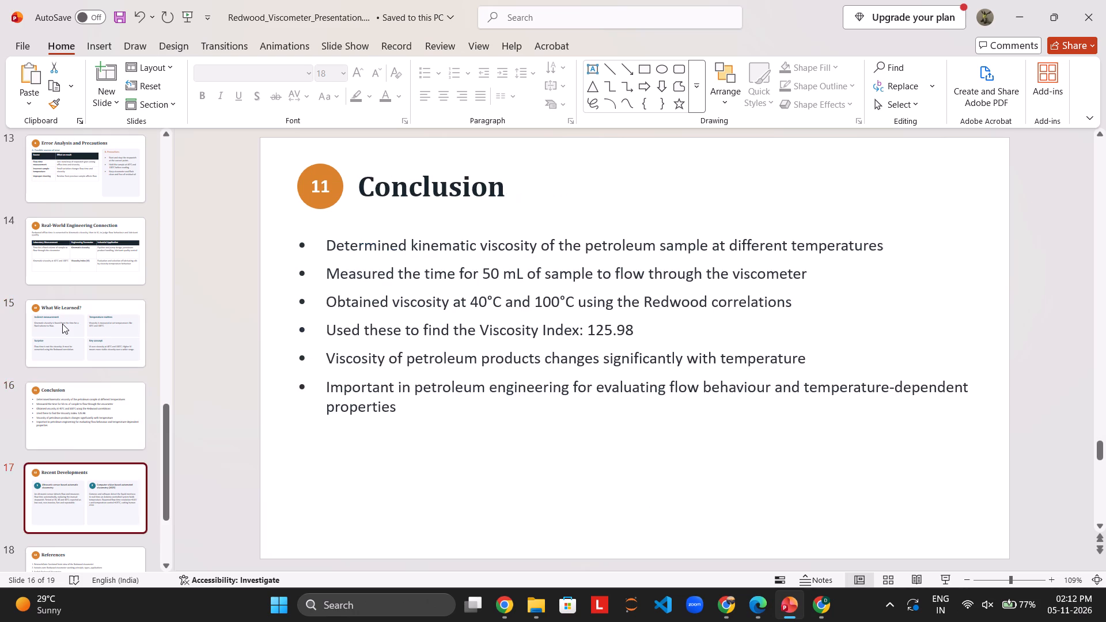
pyautogui.press('Down')
pyautogui.press('Down')
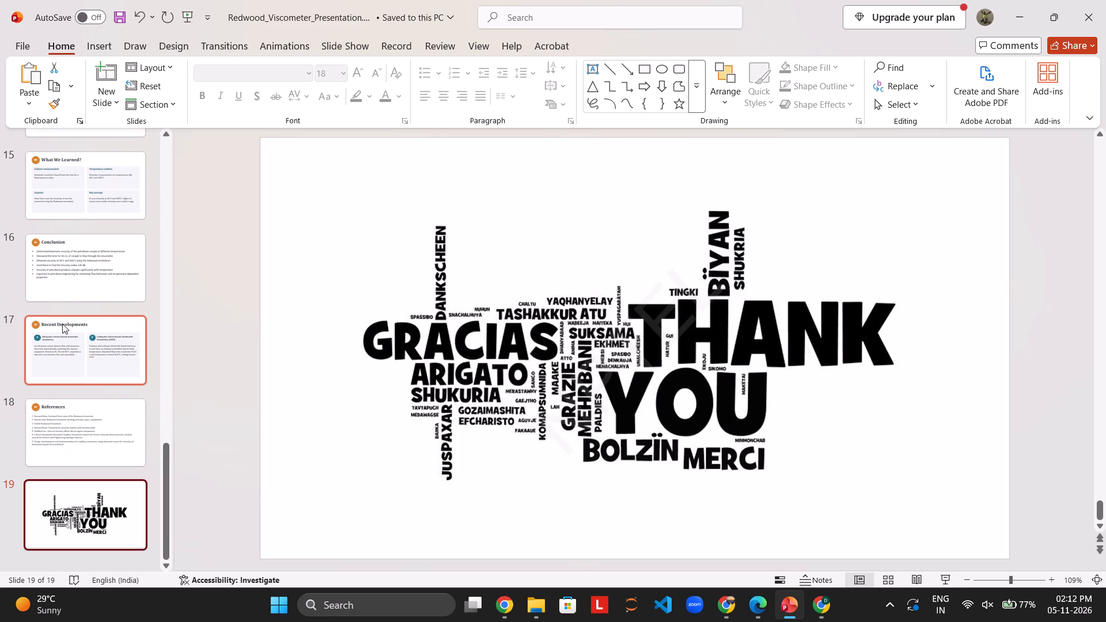
pyautogui.press('Up')
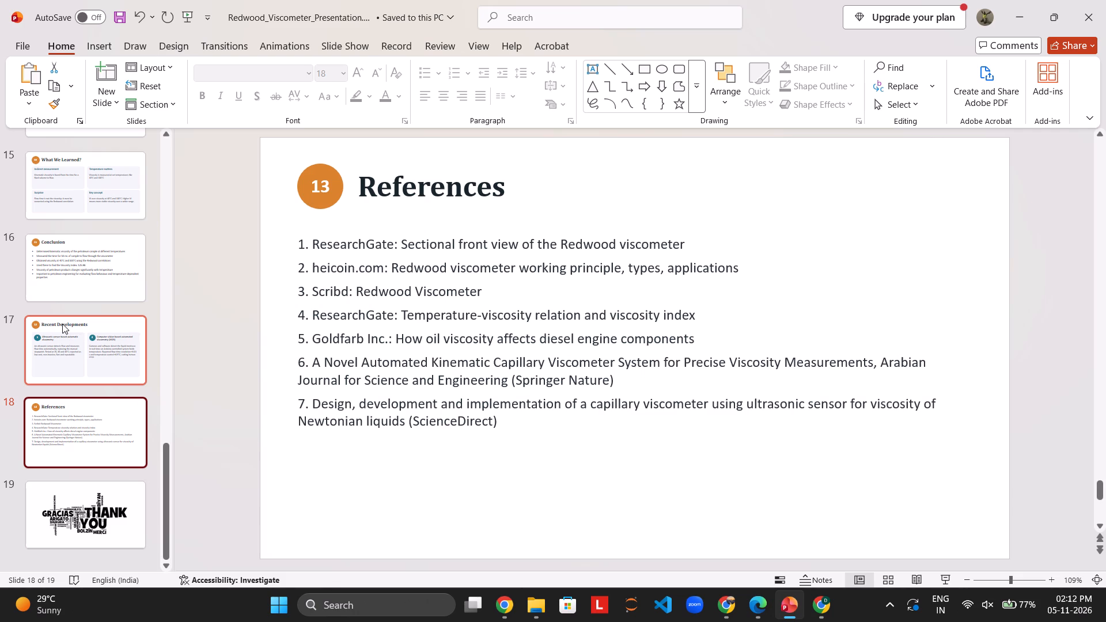
pyautogui.press('Up')
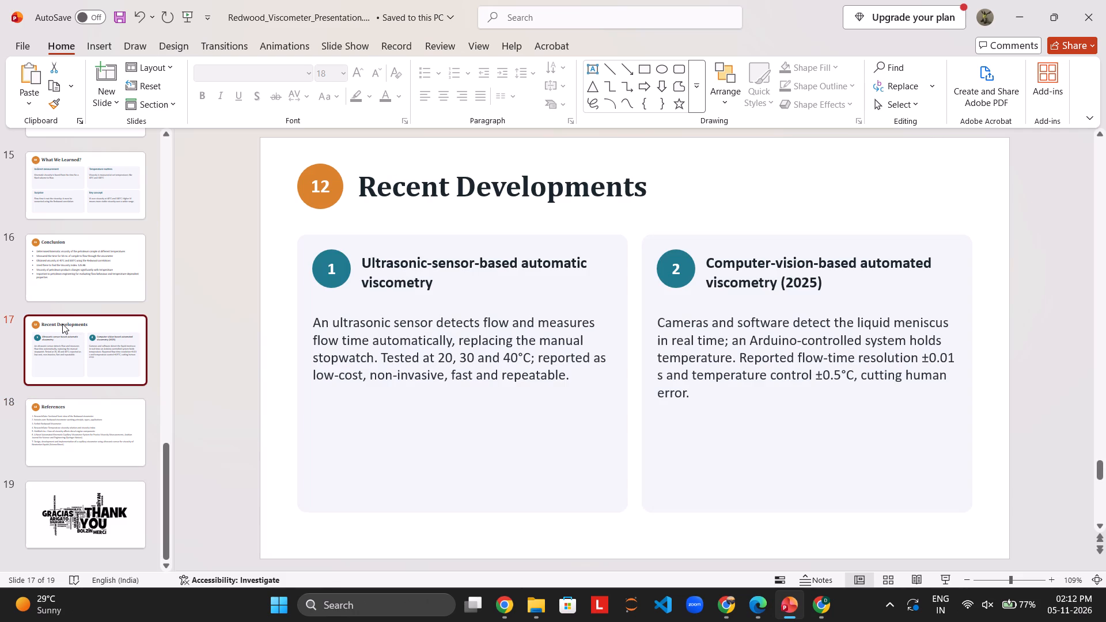
# Save the Redwood viscometer presentation.
pyautogui.keyDown('ctrl'); pyautogui.click(62, 324); pyautogui.keyUp('ctrl')
pyautogui.hotkey('ctrl', 's')
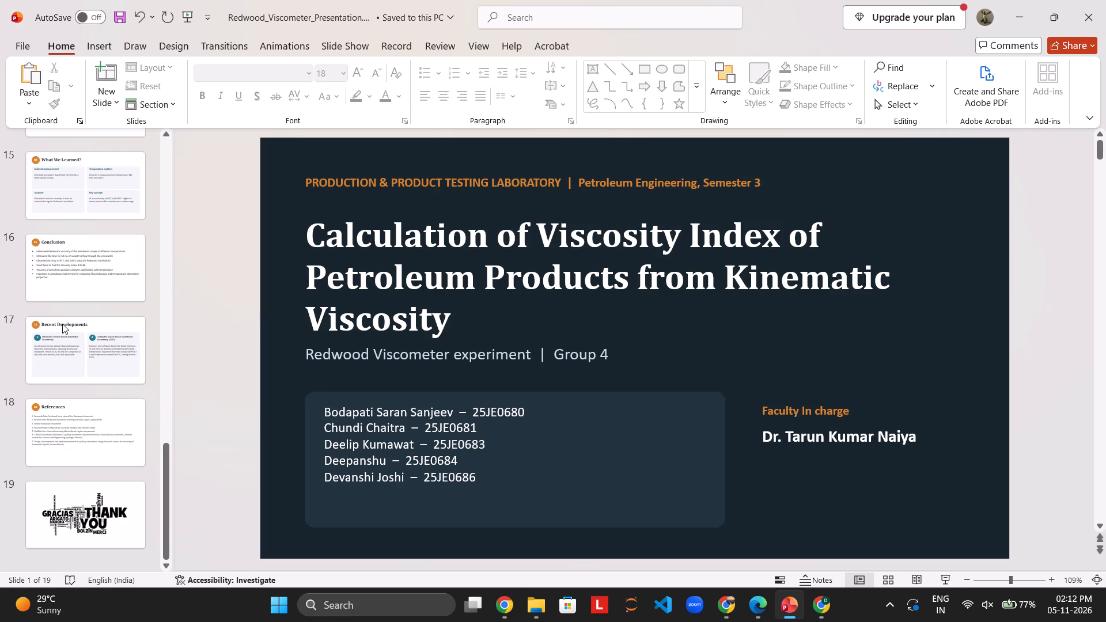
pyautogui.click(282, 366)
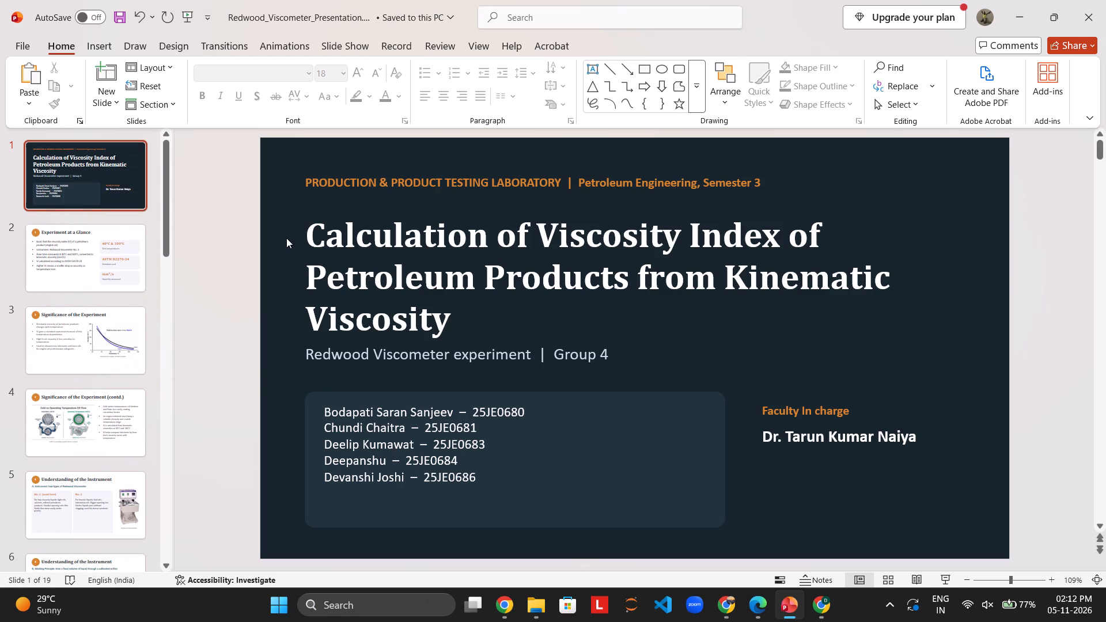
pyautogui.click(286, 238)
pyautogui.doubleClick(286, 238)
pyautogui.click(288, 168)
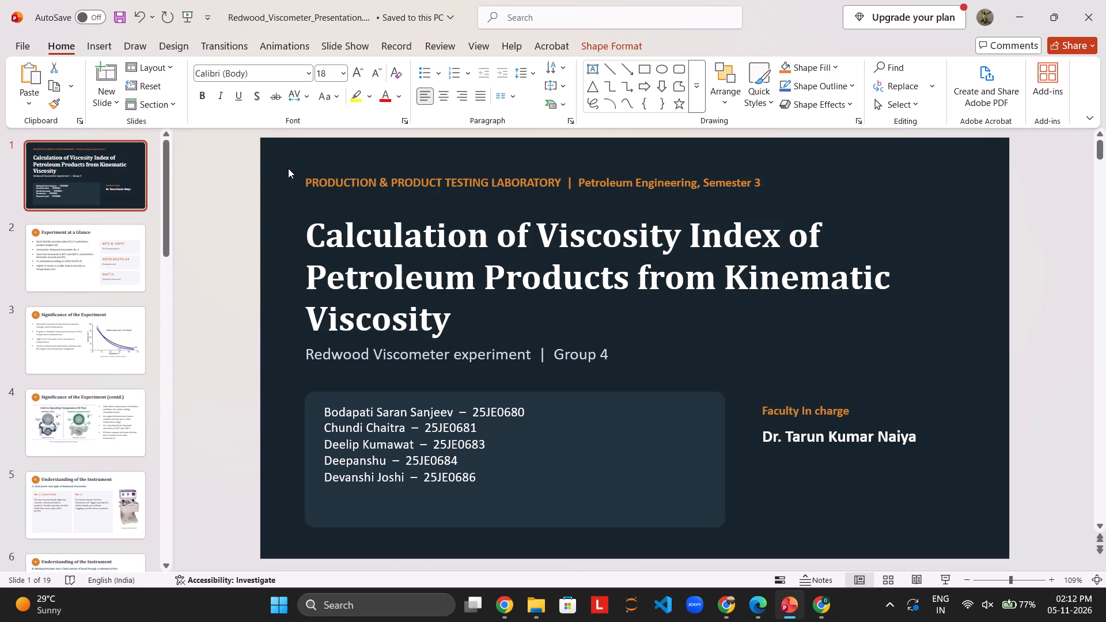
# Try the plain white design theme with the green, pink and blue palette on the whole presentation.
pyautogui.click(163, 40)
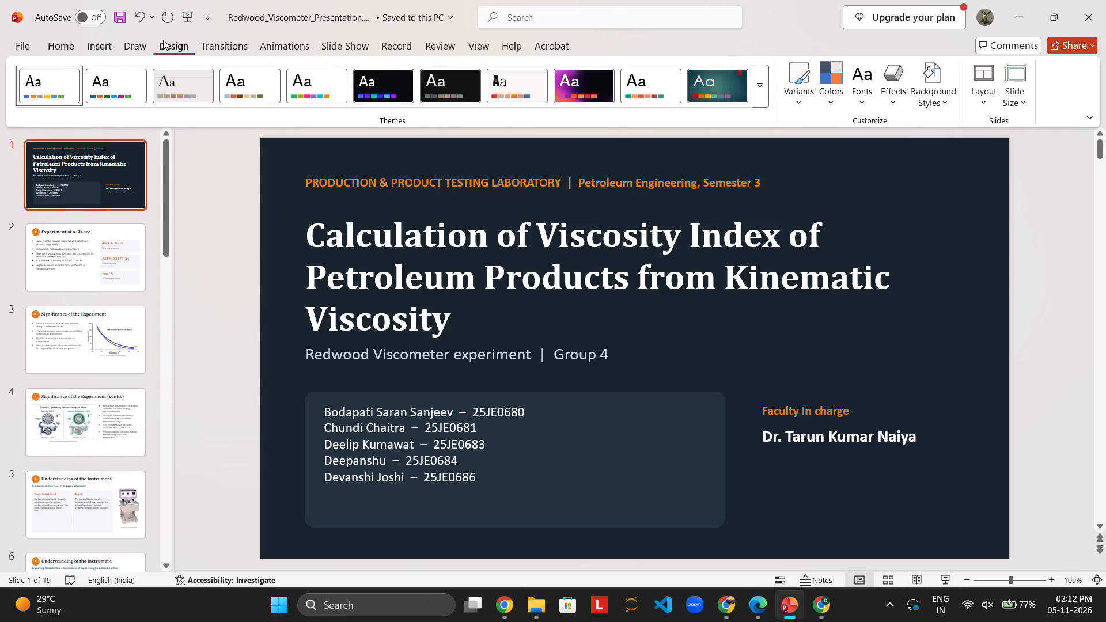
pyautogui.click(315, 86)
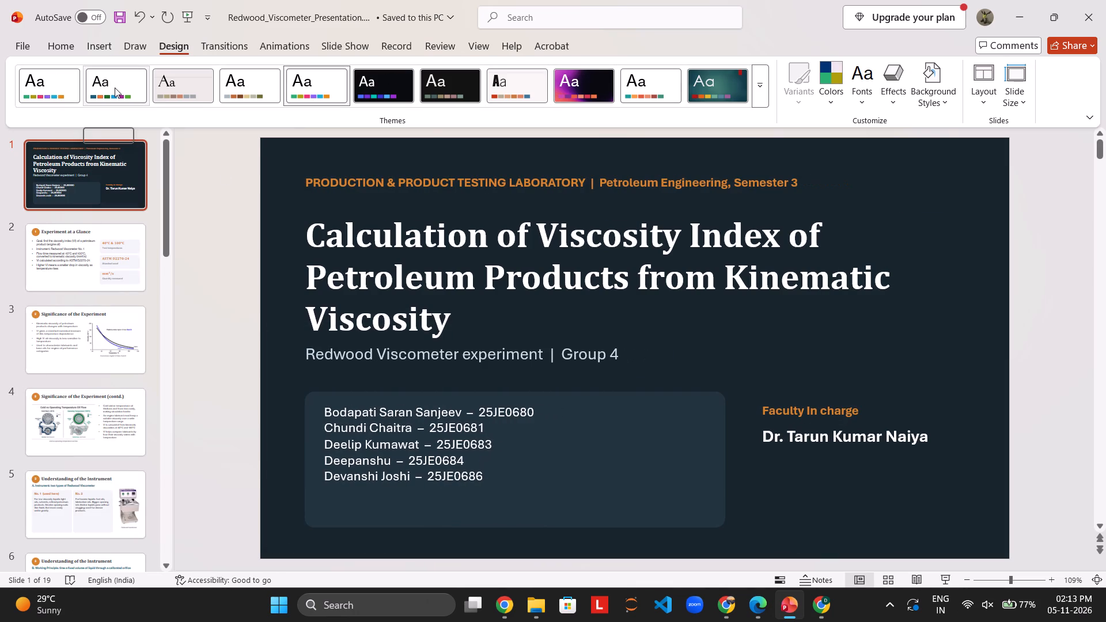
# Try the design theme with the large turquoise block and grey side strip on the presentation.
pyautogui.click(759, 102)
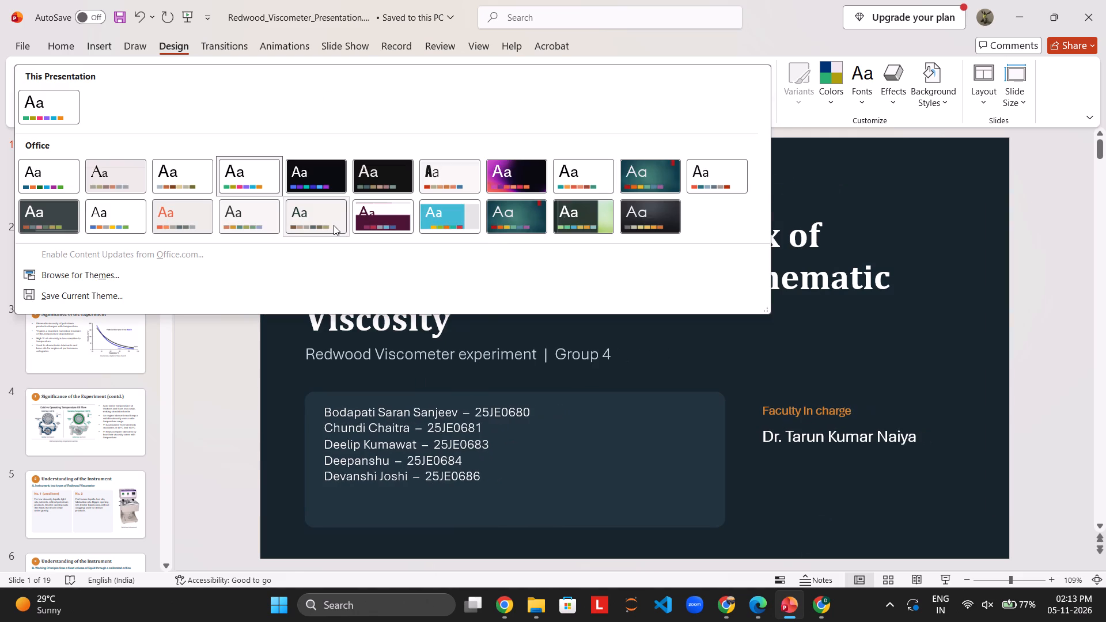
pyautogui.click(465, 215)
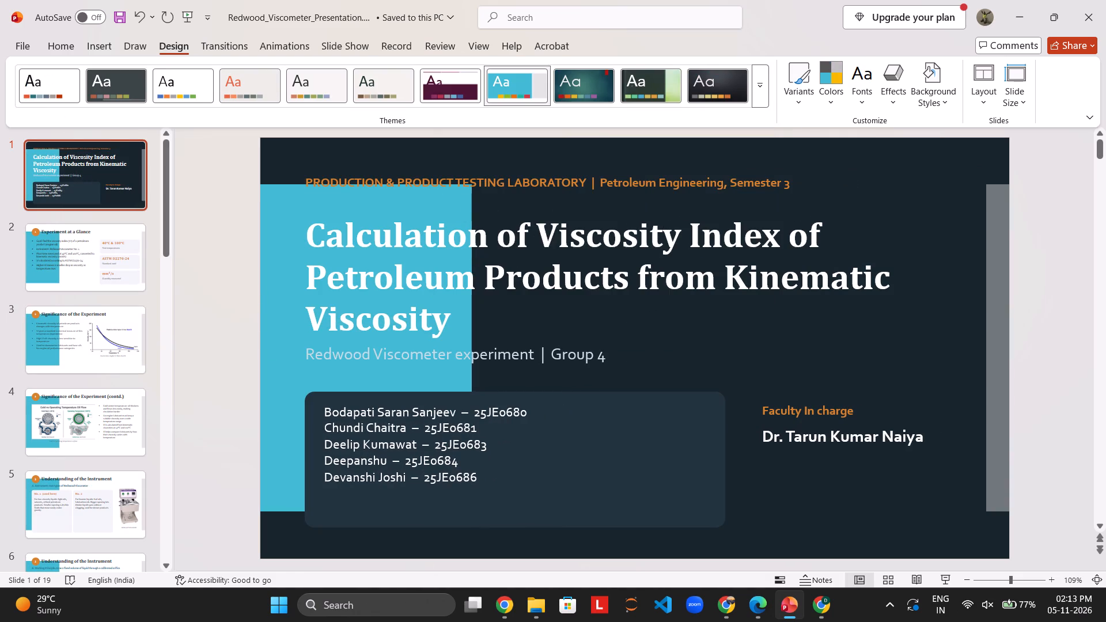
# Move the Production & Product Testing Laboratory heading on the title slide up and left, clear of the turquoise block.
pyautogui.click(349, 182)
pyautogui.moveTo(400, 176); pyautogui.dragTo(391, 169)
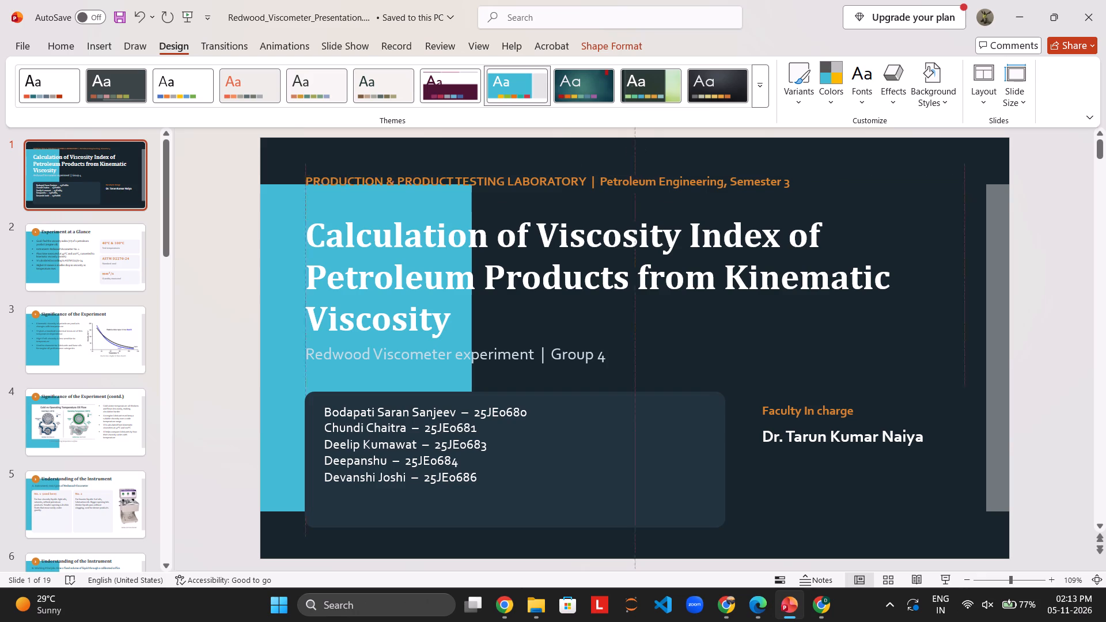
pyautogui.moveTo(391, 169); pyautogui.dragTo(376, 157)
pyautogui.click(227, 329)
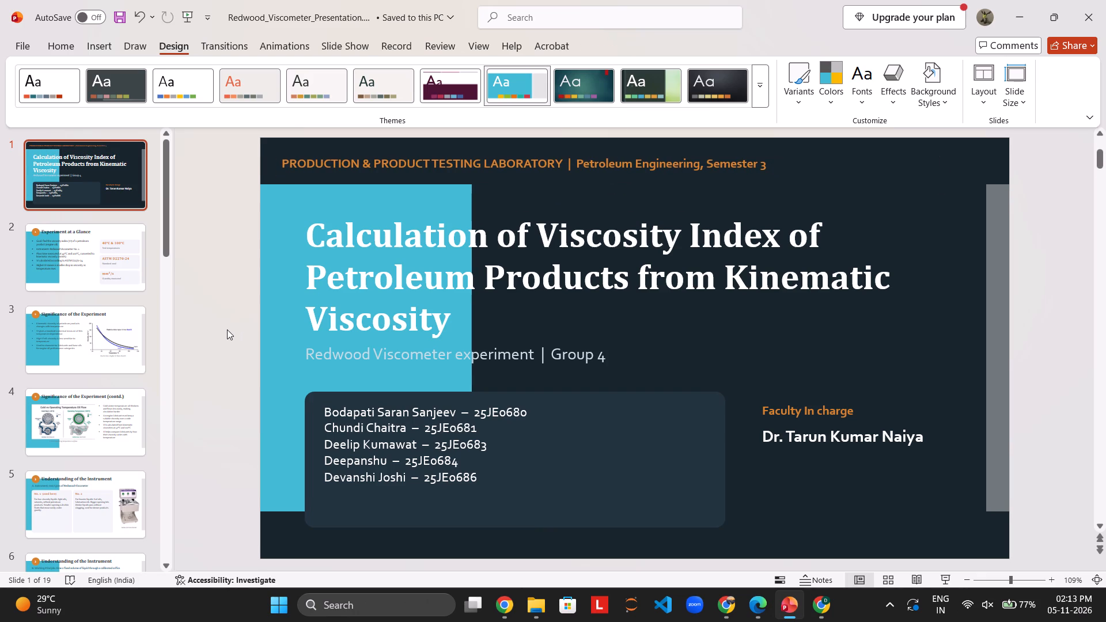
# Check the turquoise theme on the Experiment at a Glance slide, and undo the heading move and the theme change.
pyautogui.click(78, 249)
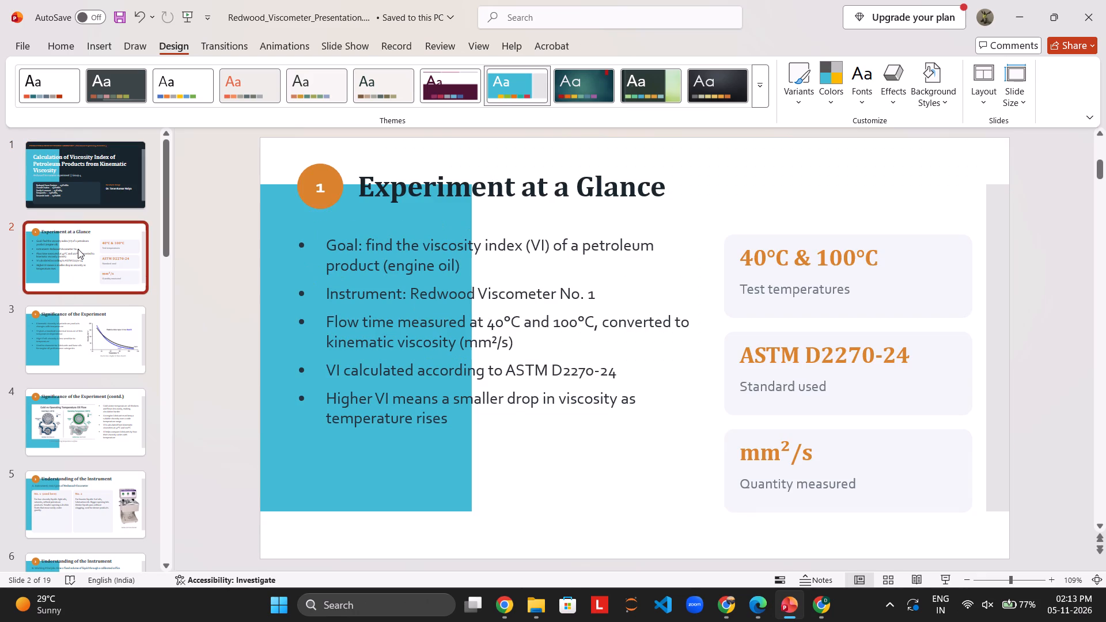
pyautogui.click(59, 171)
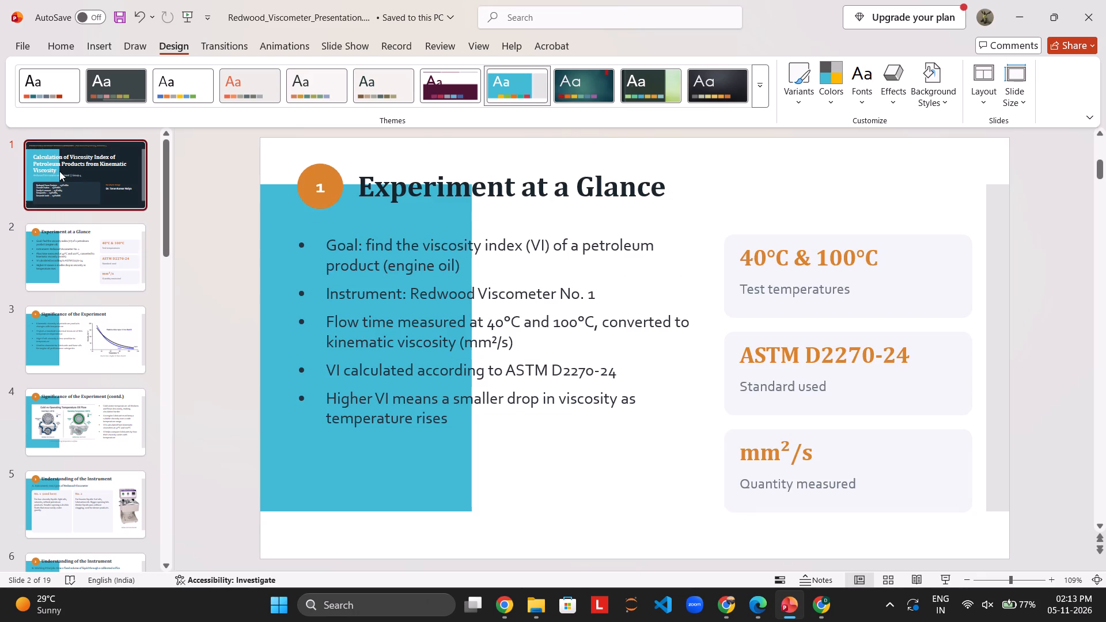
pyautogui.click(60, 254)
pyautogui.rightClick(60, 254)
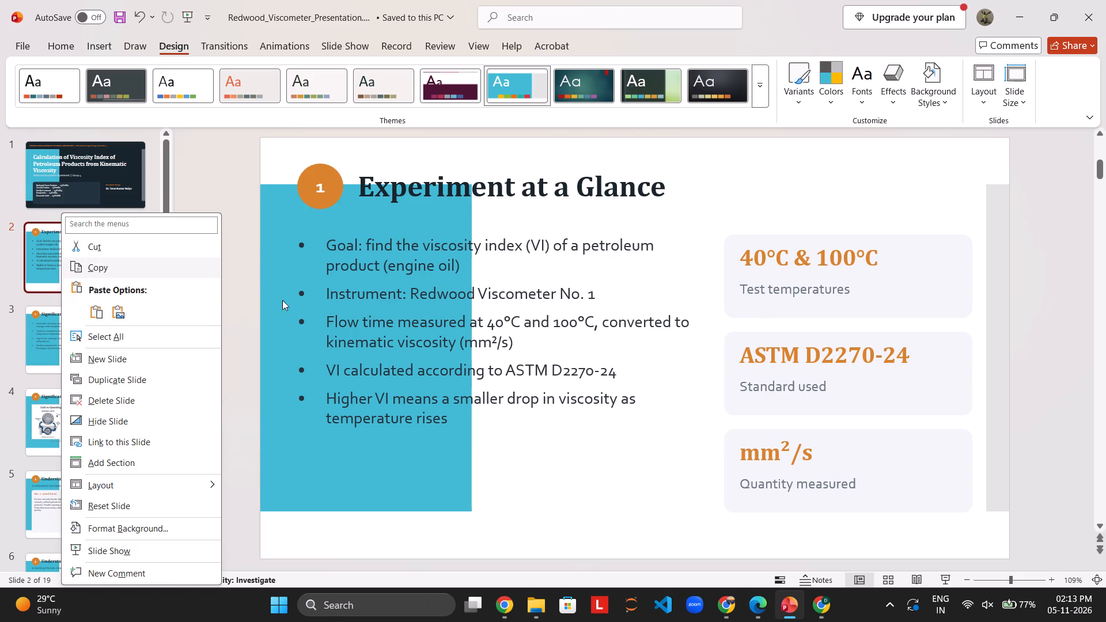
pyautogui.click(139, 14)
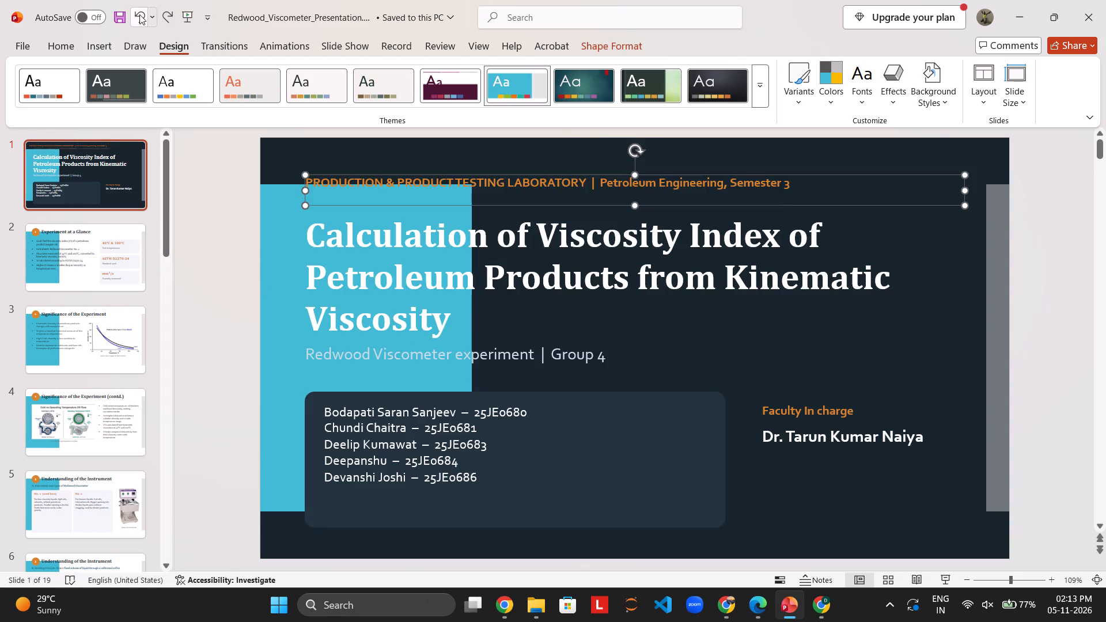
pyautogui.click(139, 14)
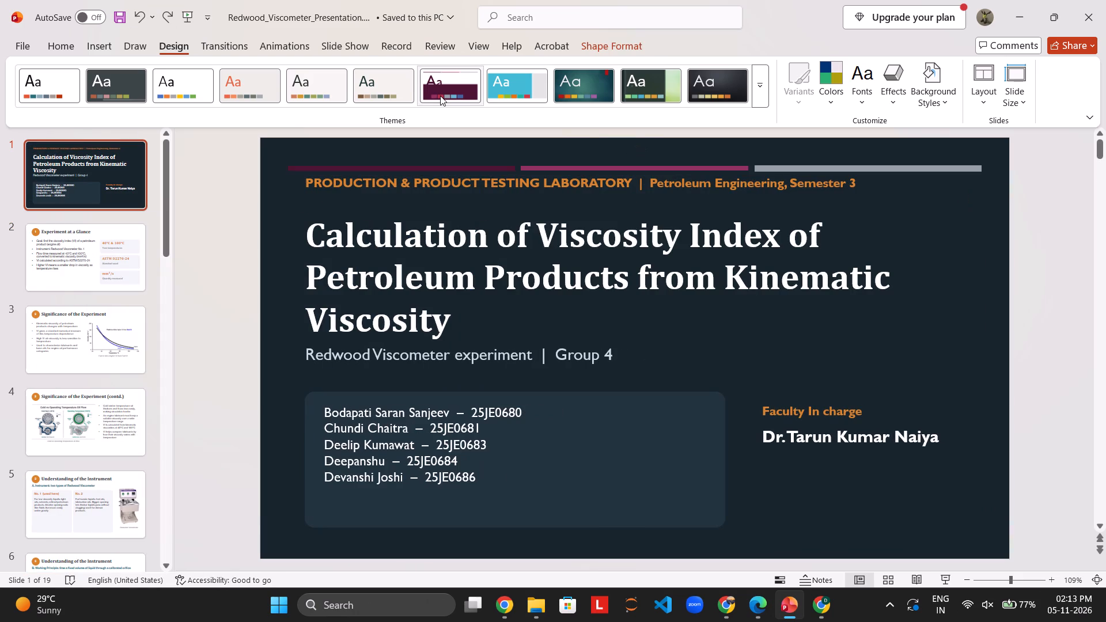
# Apply the design theme with dark purple, magenta and grey bars across the top to the presentation.
pyautogui.click(440, 96)
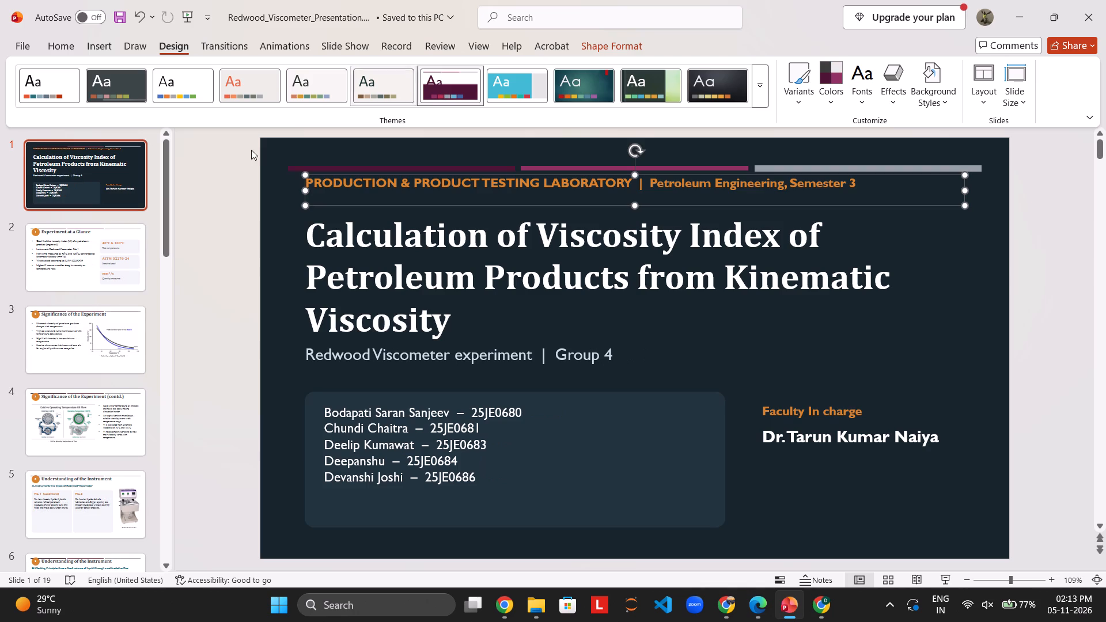
# Delete the number inside the orange circle beside the Experiment at a Glance title on slide 2.
pyautogui.click(73, 252)
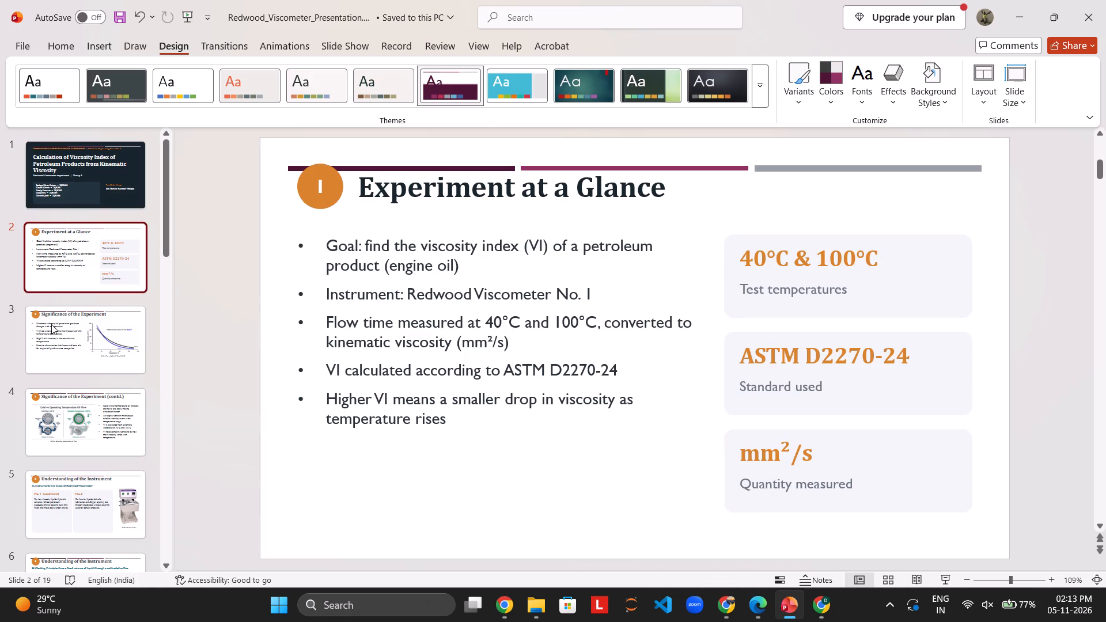
pyautogui.click(329, 189)
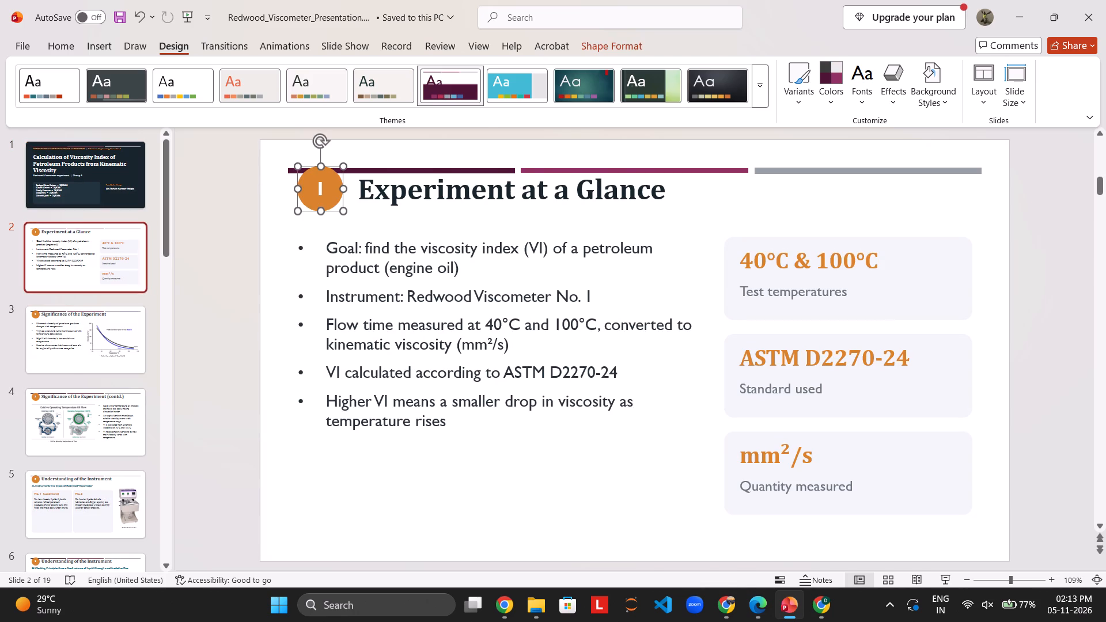
pyautogui.click(596, 53)
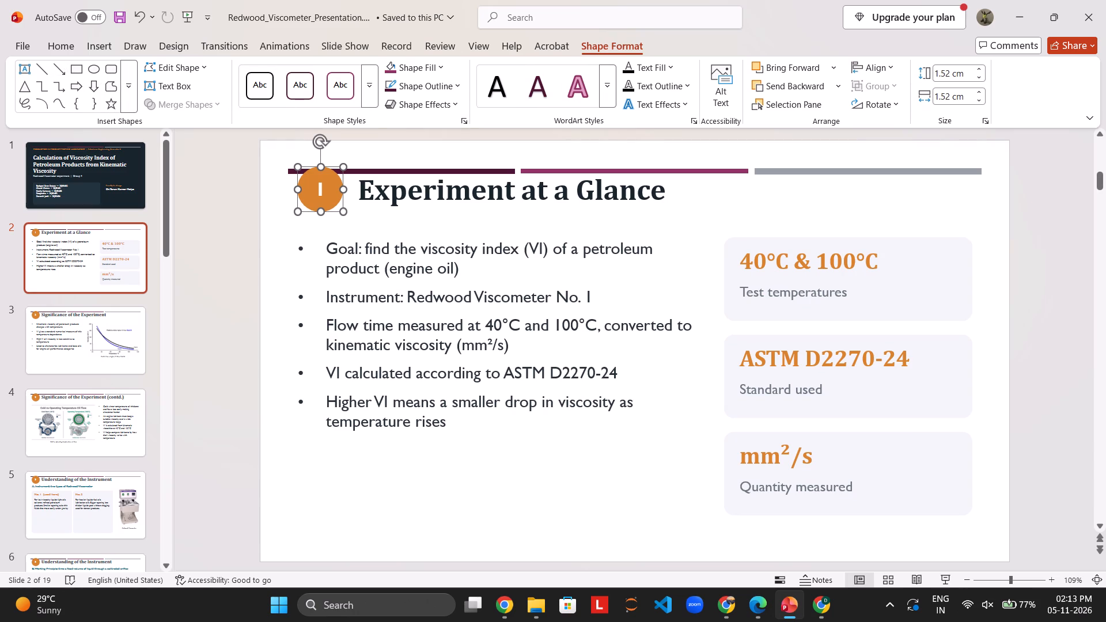
pyautogui.moveTo(320, 184); pyautogui.dragTo(317, 202)
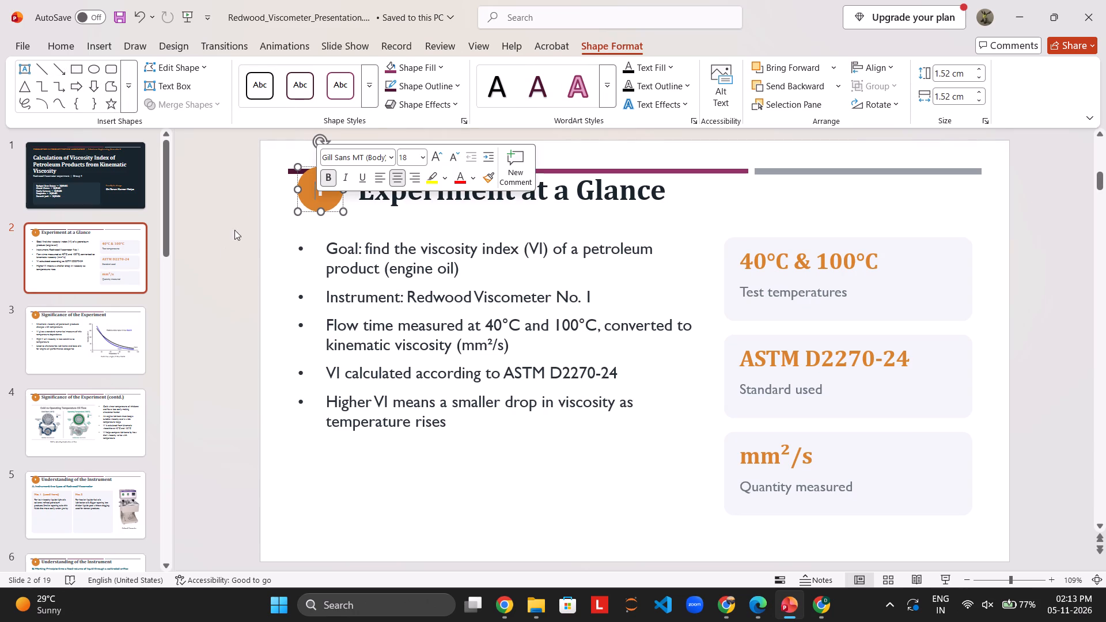
pyautogui.click(249, 207)
pyautogui.click(321, 178)
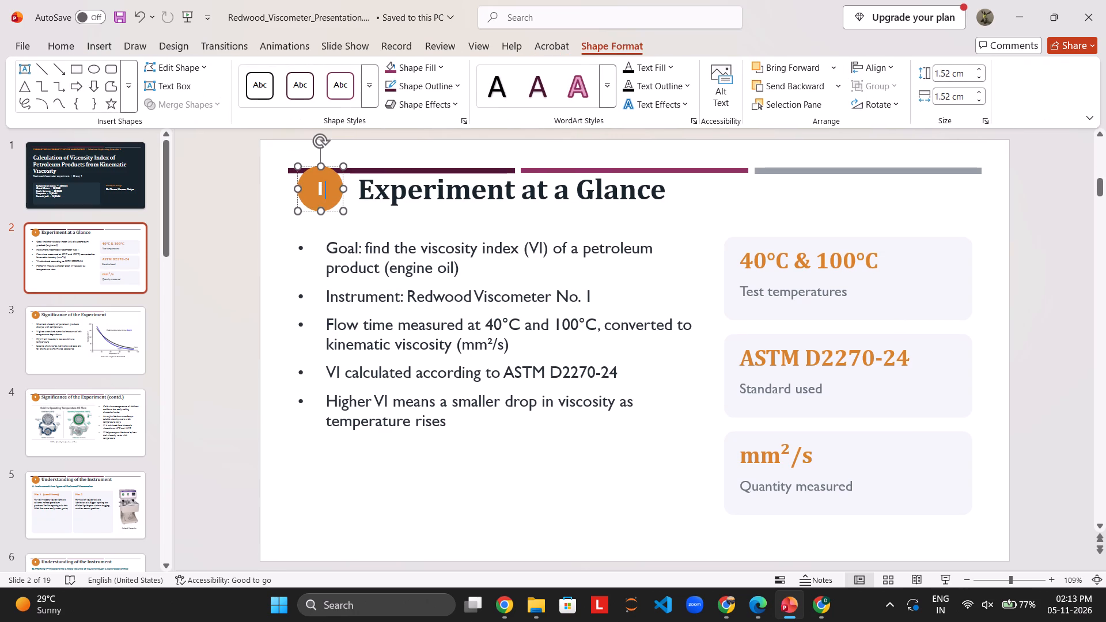
pyautogui.press('Delete')
pyautogui.press('Delete')
pyautogui.press('BackSpace')
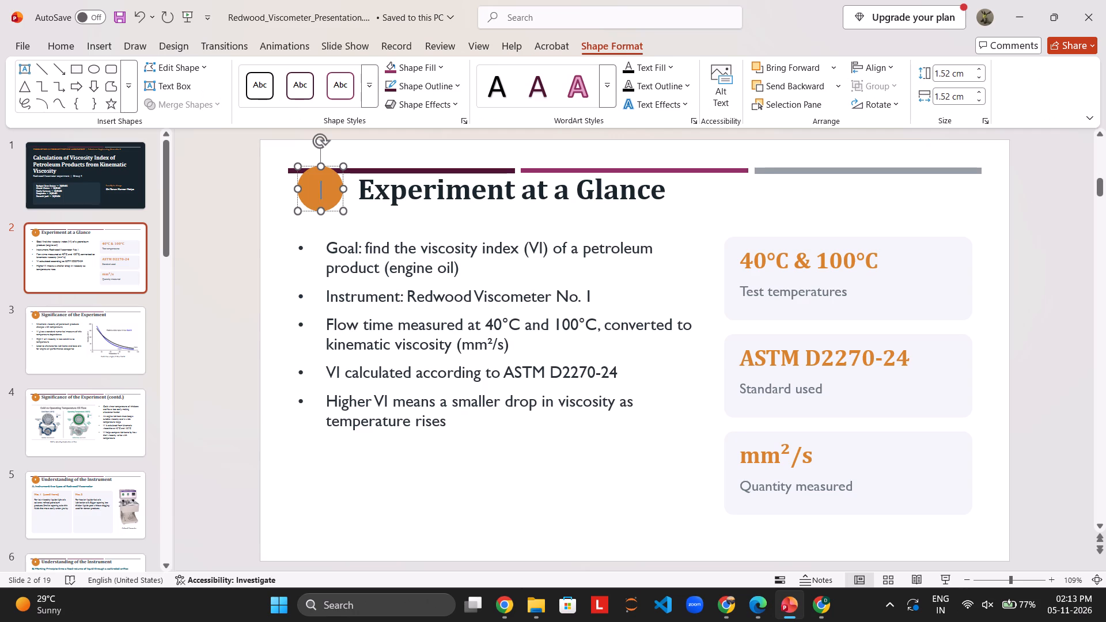
# Delete the empty orange circle beside the Experiment at a Glance title on slide 2.
pyautogui.press('BackSpace')
pyautogui.click(310, 200)
pyautogui.press('BackSpace')
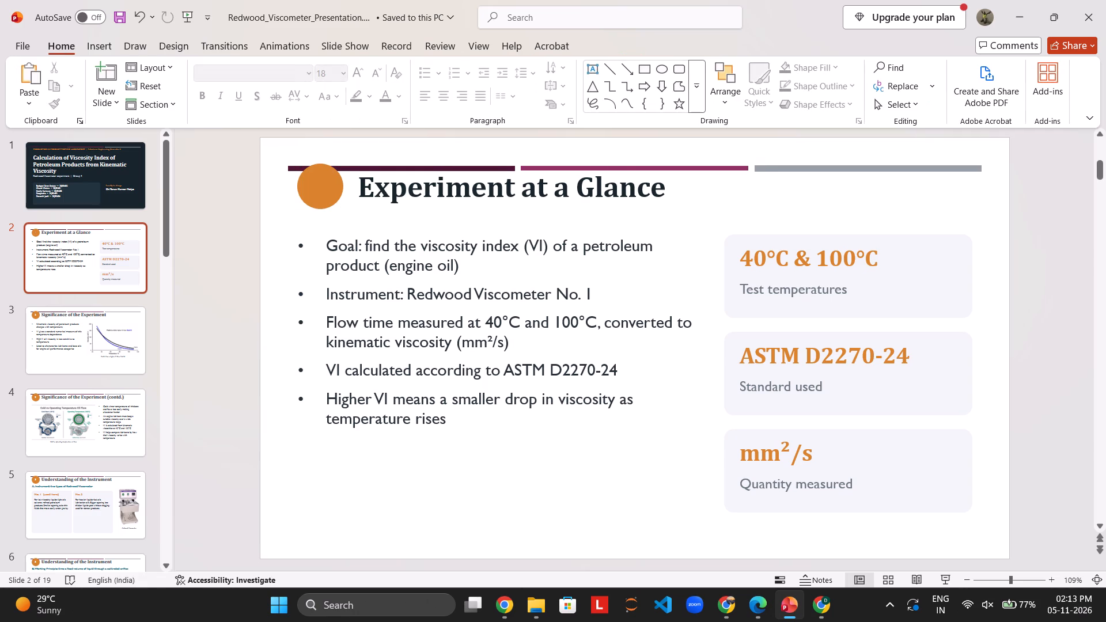
pyautogui.click(310, 200)
pyautogui.press('BackSpace')
pyautogui.click(335, 195)
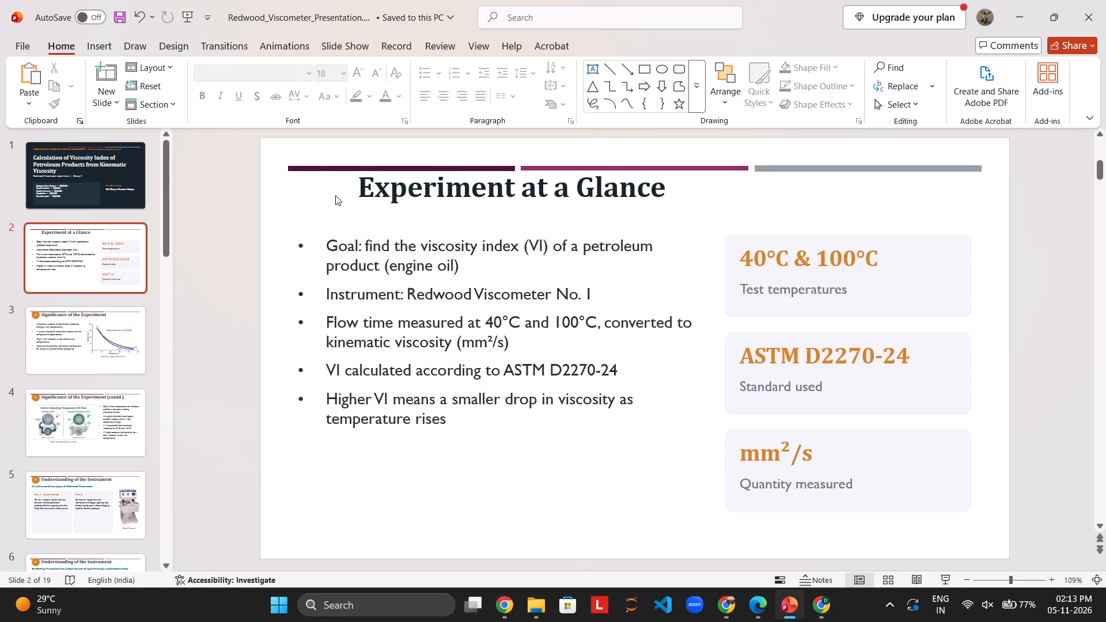
# Prefix the Experiment at a Glance title with "1." followed by two spaces.
pyautogui.click(368, 194)
pyautogui.press('Left')
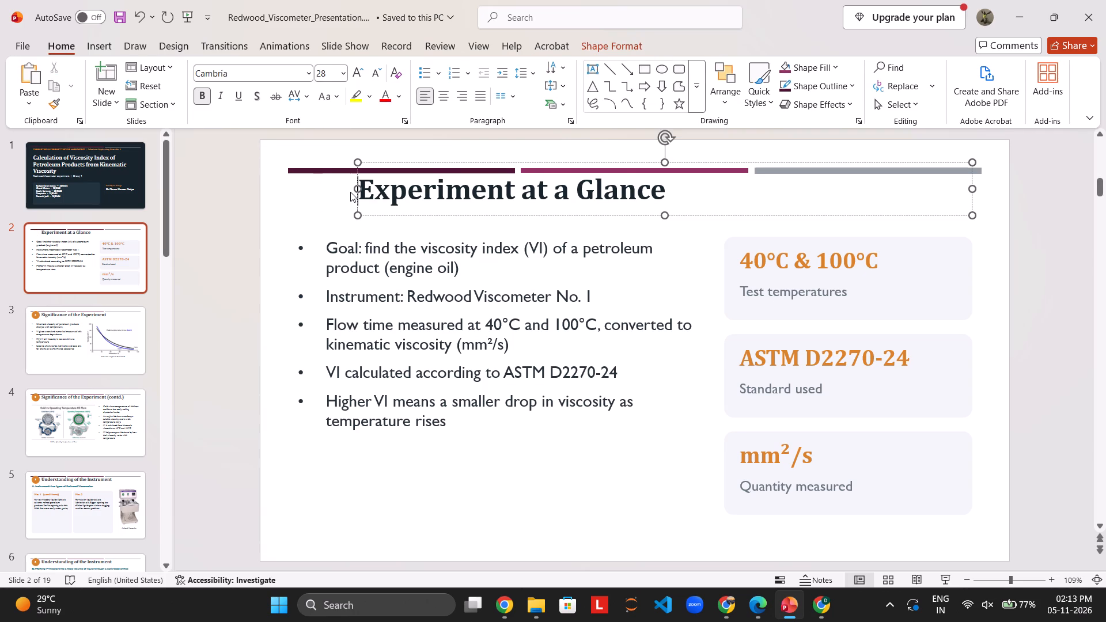
pyautogui.press('1')
pyautogui.write('.')
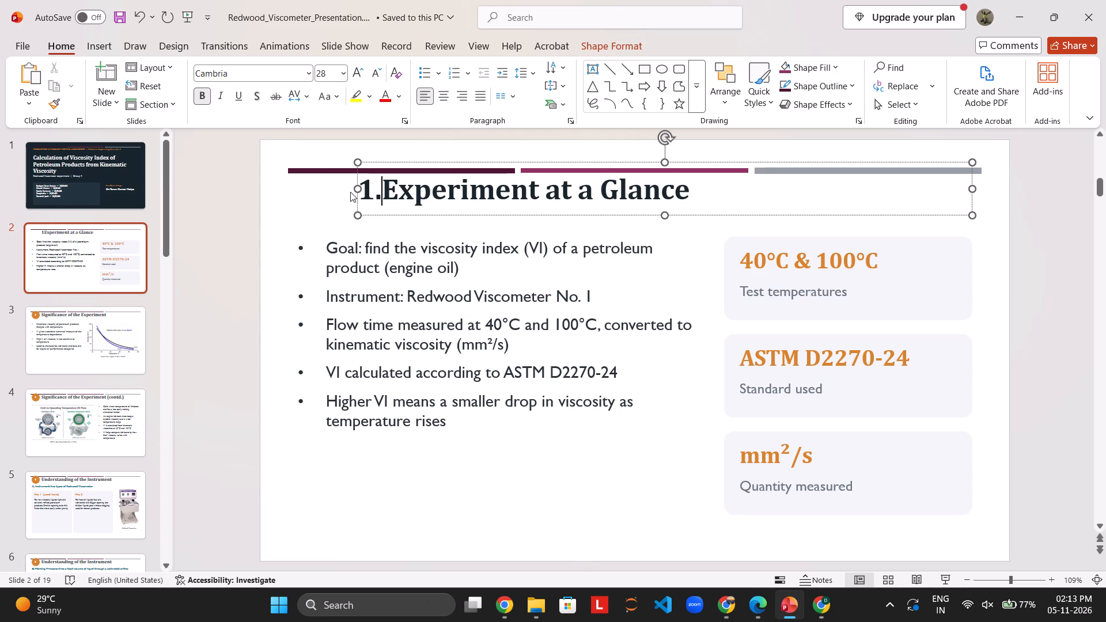
pyautogui.press('space')
pyautogui.press('space')
# Move the numbered title on slide 2 left and slightly down, aligning it with the start of the dark purple bar.
pyautogui.click(423, 188)
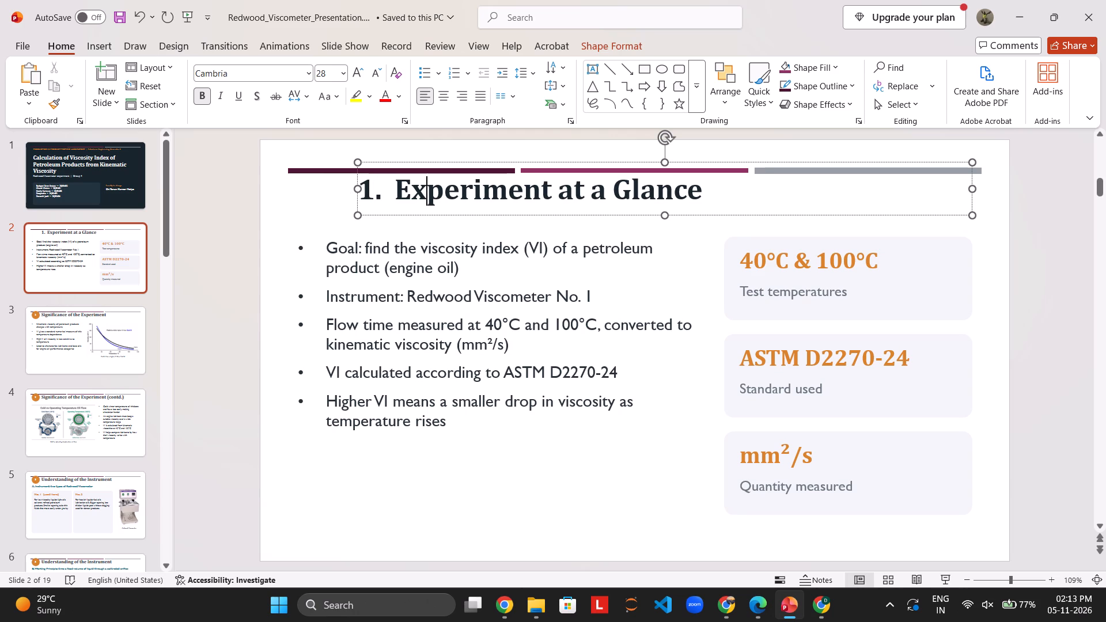
pyautogui.moveTo(402, 165); pyautogui.dragTo(329, 170)
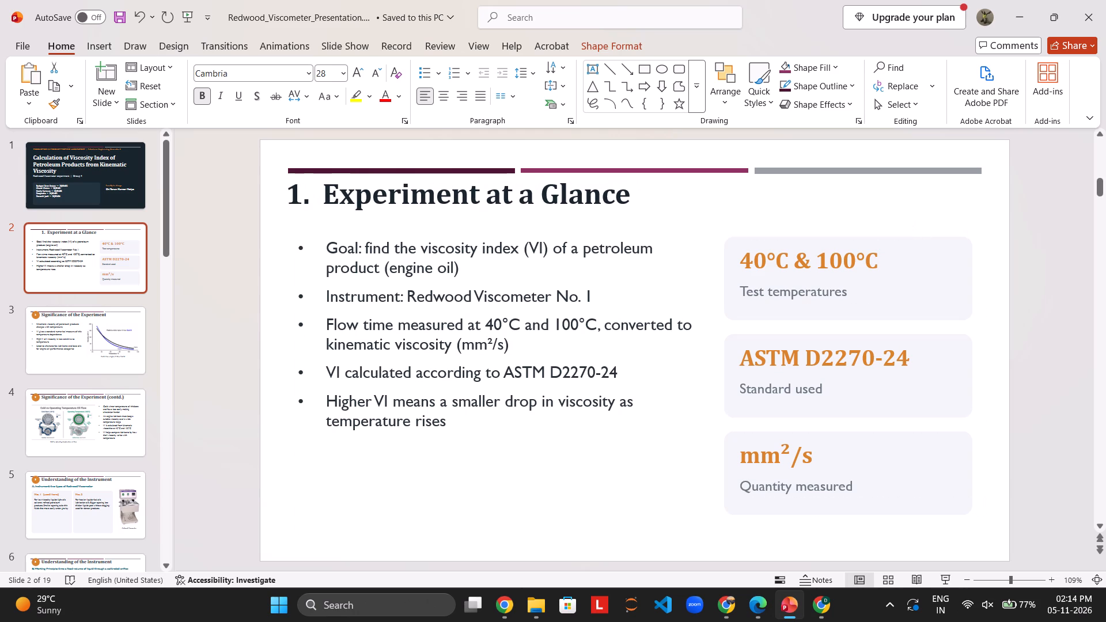
pyautogui.moveTo(329, 170); pyautogui.dragTo(334, 174)
pyautogui.click(190, 287)
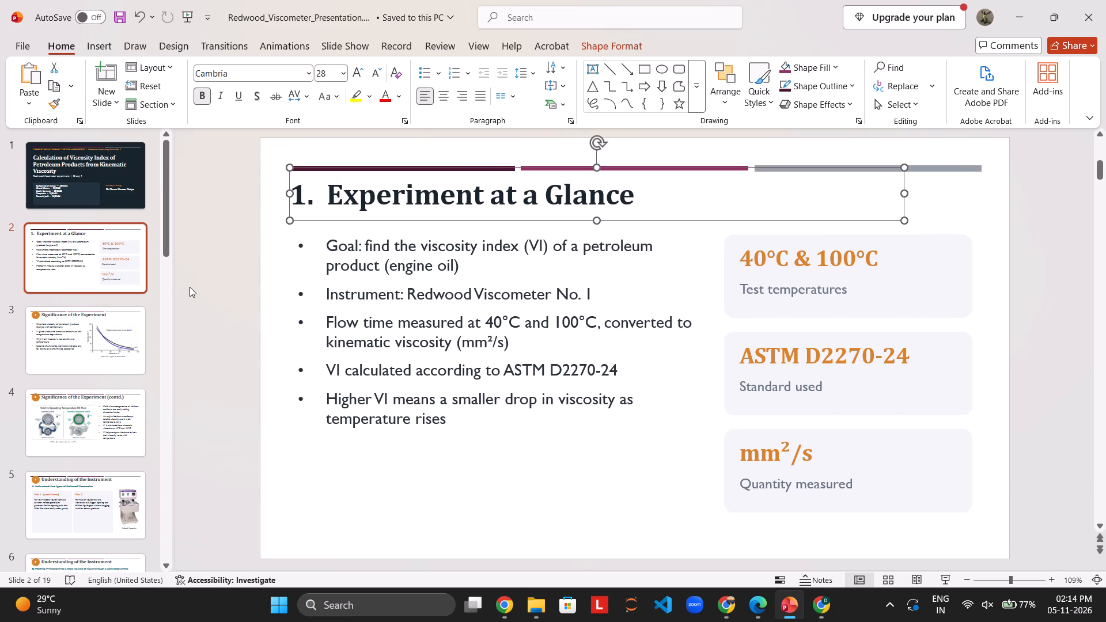
# Delete the number 2 and its orange circle beside the Significance of the Experiment title on slide 3.
pyautogui.click(74, 358)
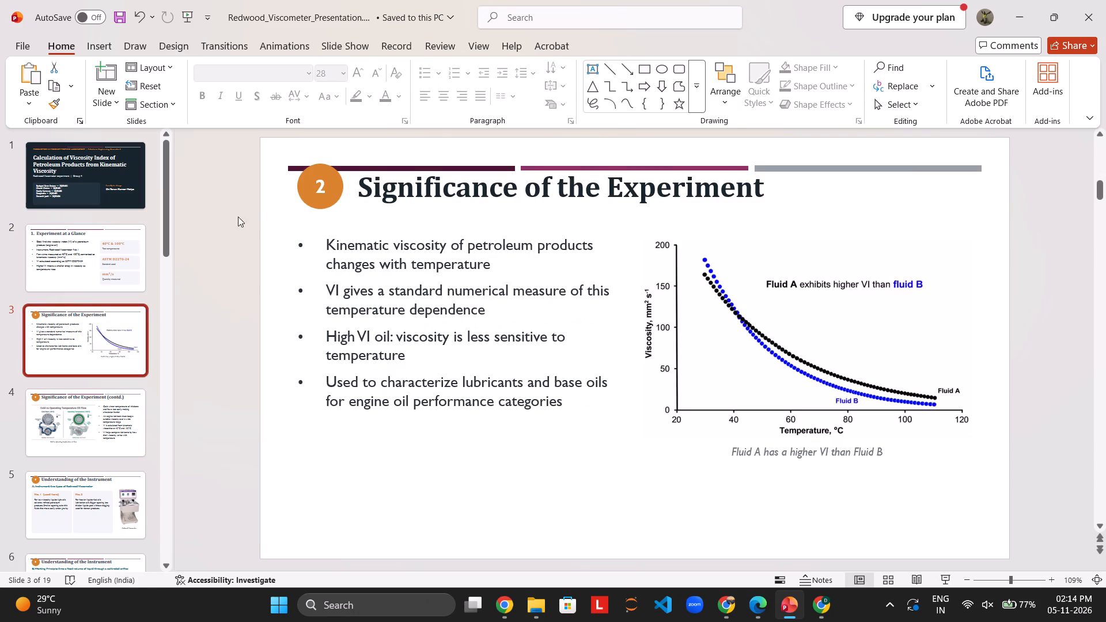
pyautogui.click(312, 191)
pyautogui.press('BackSpace')
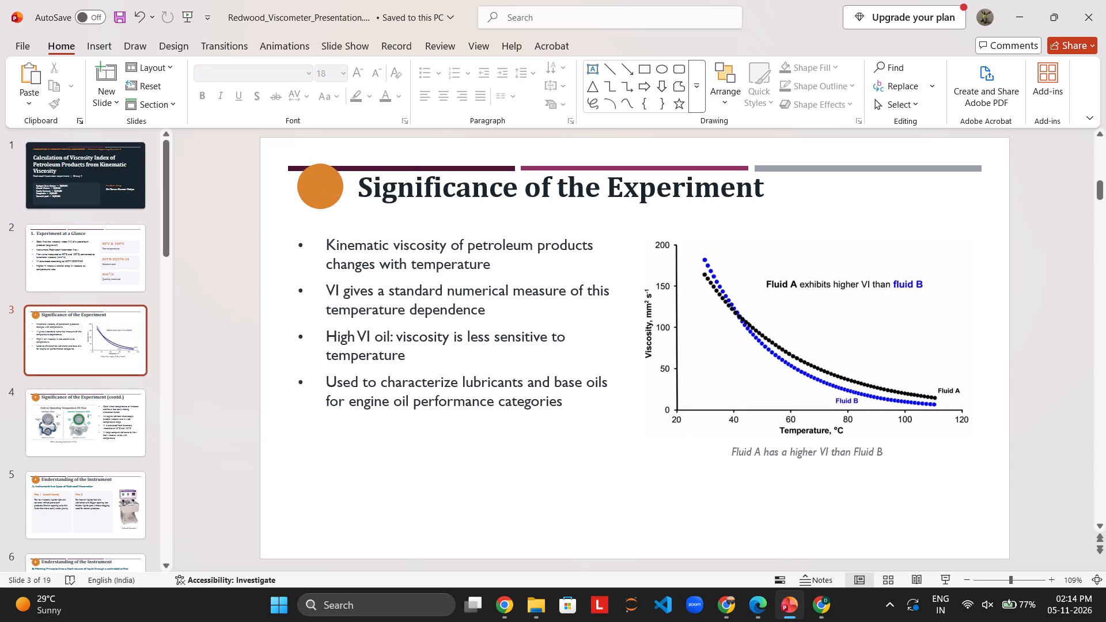
pyautogui.click(312, 191)
pyautogui.press('BackSpace')
pyautogui.click(312, 191)
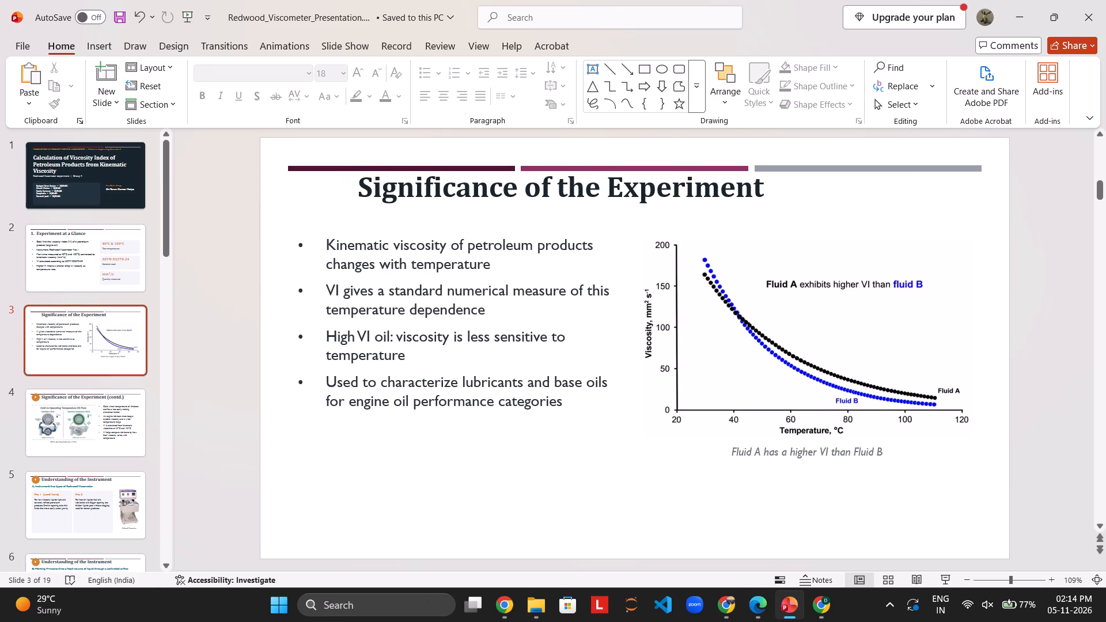
# Prefix the Significance of the Experiment title on slide 3 with "2.".
pyautogui.click(355, 181)
pyautogui.click(373, 192)
pyautogui.press('Left')
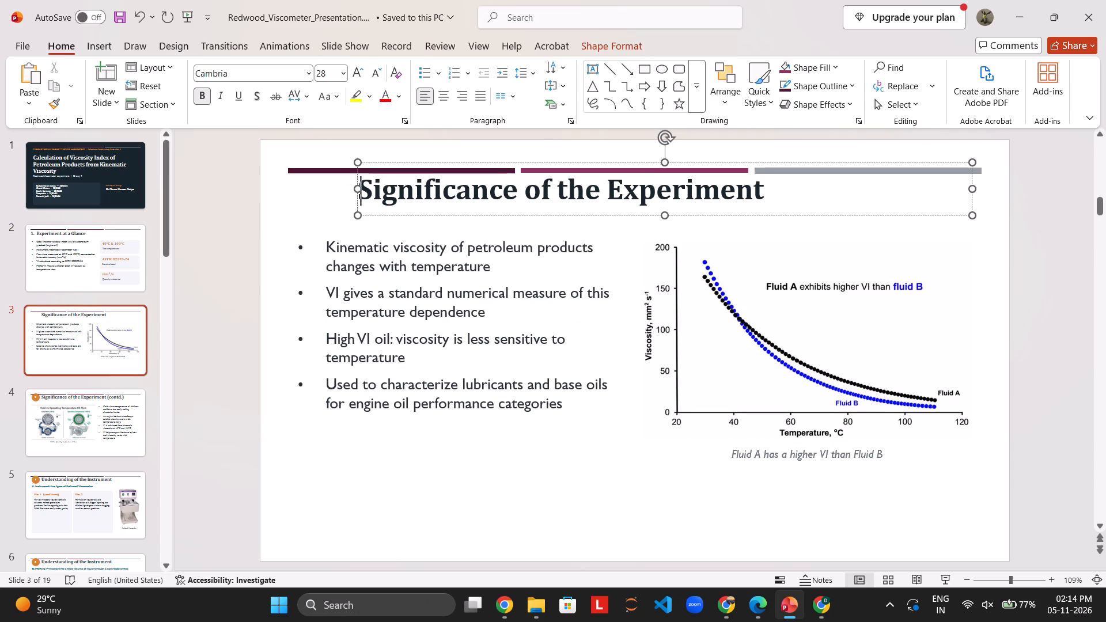
pyautogui.write('2.')
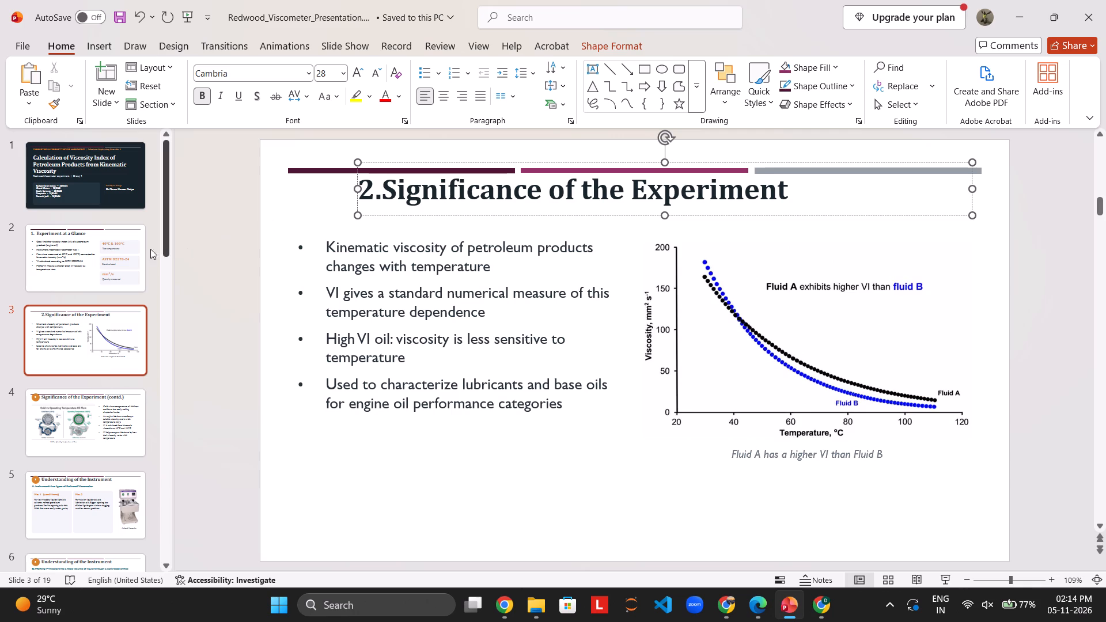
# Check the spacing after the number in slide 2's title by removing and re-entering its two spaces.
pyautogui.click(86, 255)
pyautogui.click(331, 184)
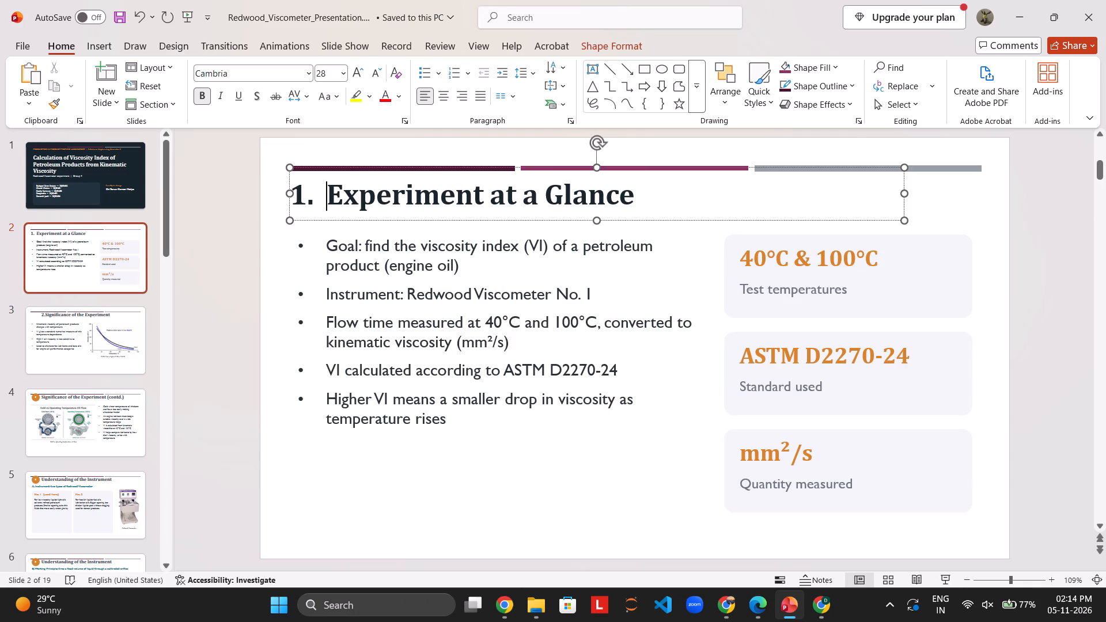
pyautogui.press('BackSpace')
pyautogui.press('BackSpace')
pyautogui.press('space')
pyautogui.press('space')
# Insert two spaces after "2." in the Significance of the Experiment title on slide 3.
pyautogui.click(82, 333)
pyautogui.click(377, 179)
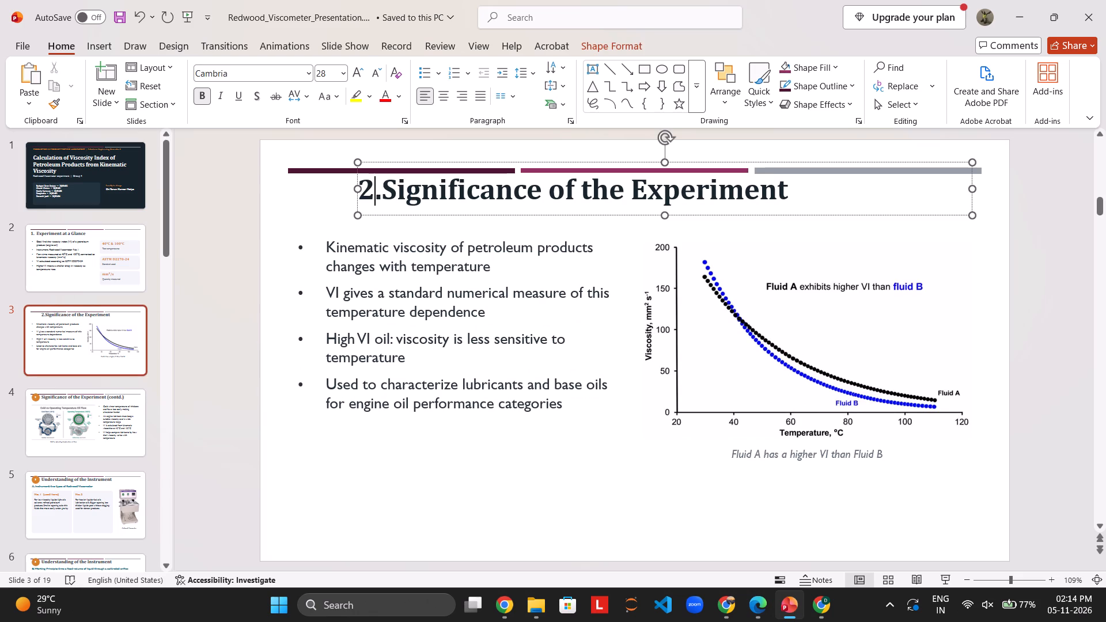
pyautogui.click(384, 187)
pyautogui.press('space')
pyautogui.press('space')
# Move the numbered title on slide 3 left and slightly down, lining it up beneath the start of the dark purple bar.
pyautogui.moveTo(404, 167); pyautogui.dragTo(342, 187)
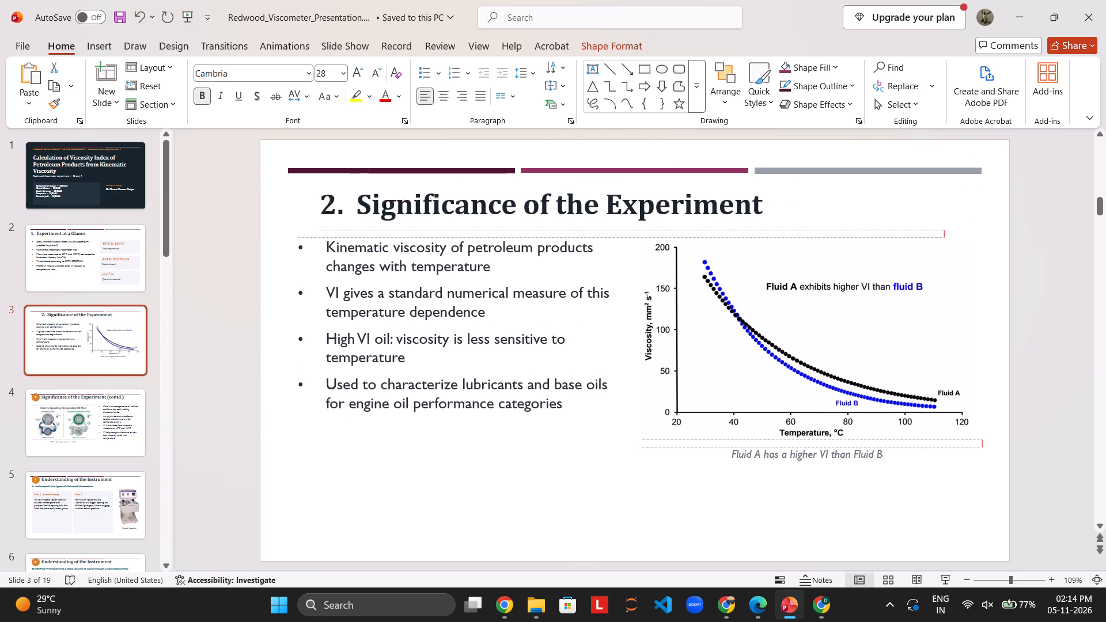
pyautogui.moveTo(342, 187); pyautogui.dragTo(332, 173)
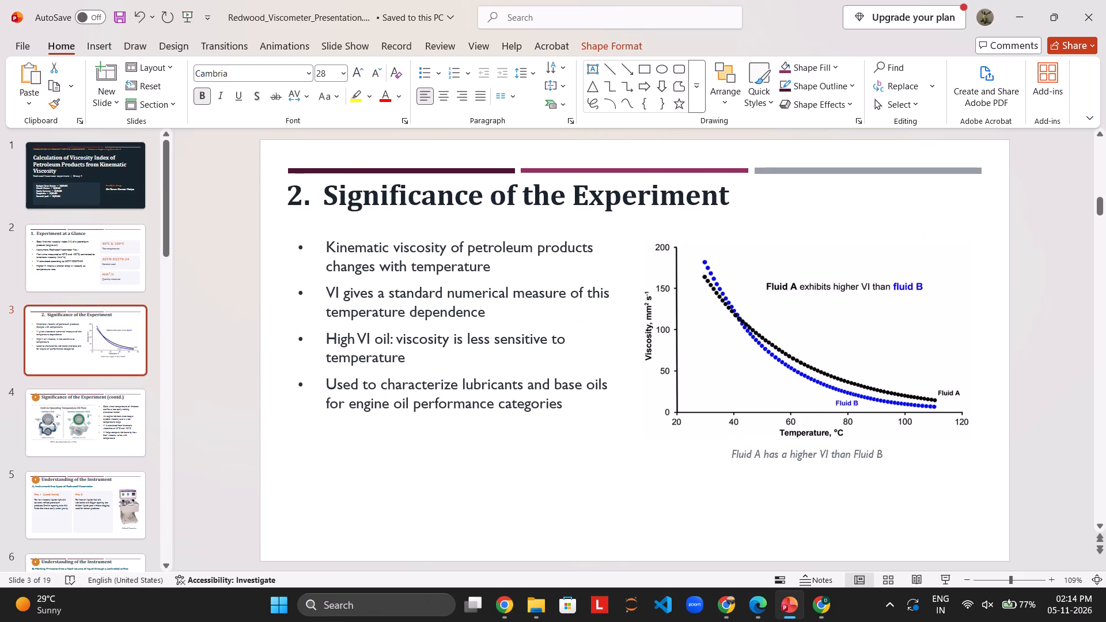
pyautogui.moveTo(332, 173); pyautogui.dragTo(331, 172)
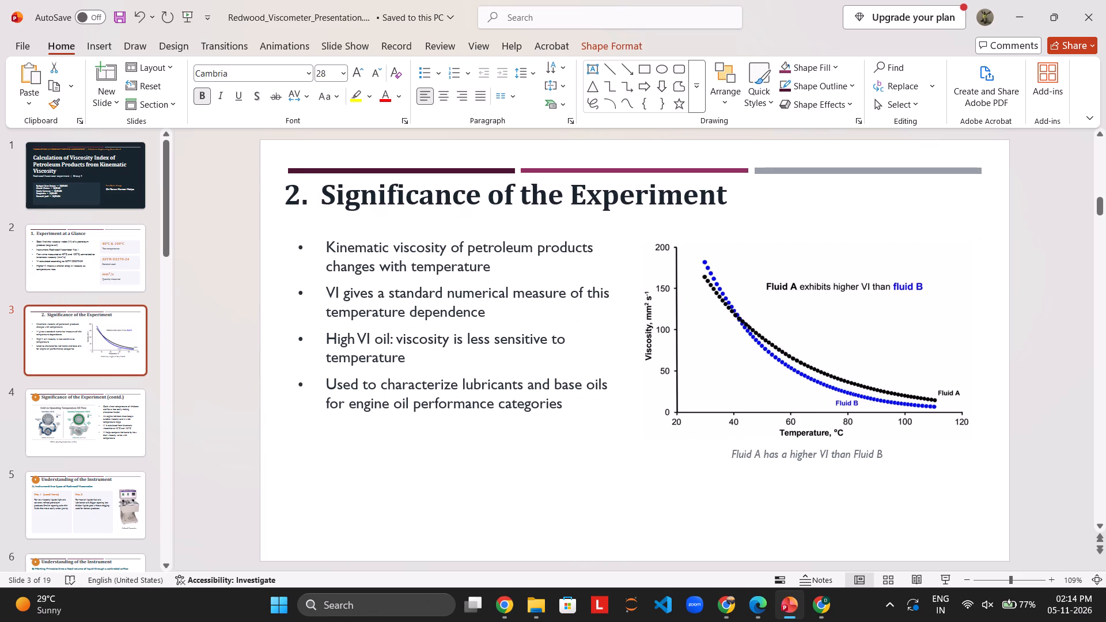
pyautogui.moveTo(331, 172); pyautogui.dragTo(332, 172)
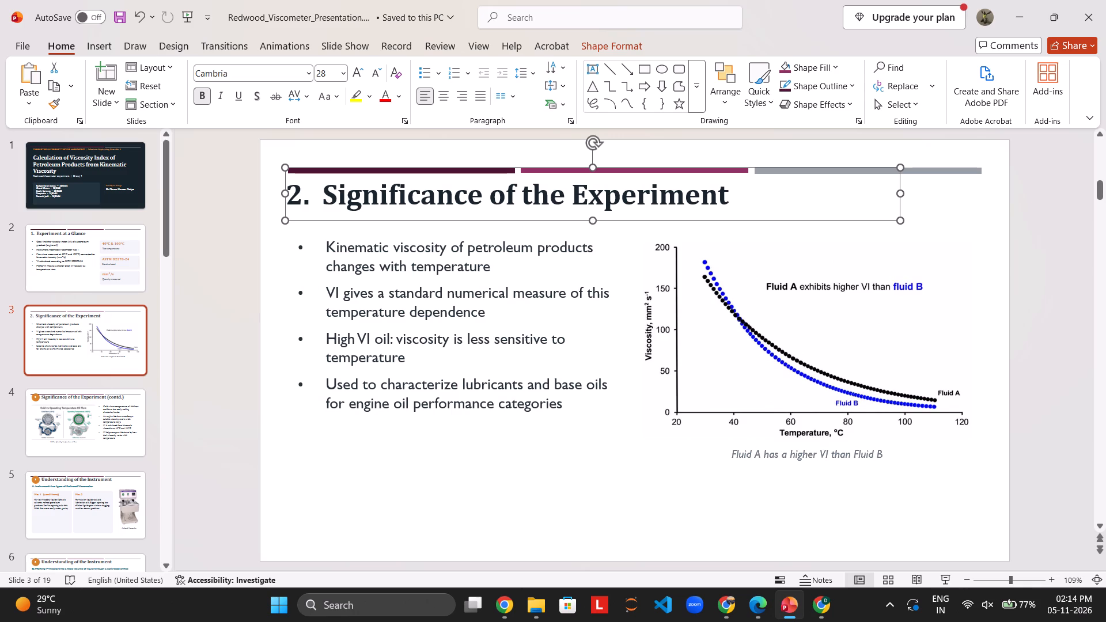
pyautogui.click(187, 318)
# Delete the number 2 and its orange circle beside the Significance of the Experiment (contd.) title on slide 4.
pyautogui.click(76, 408)
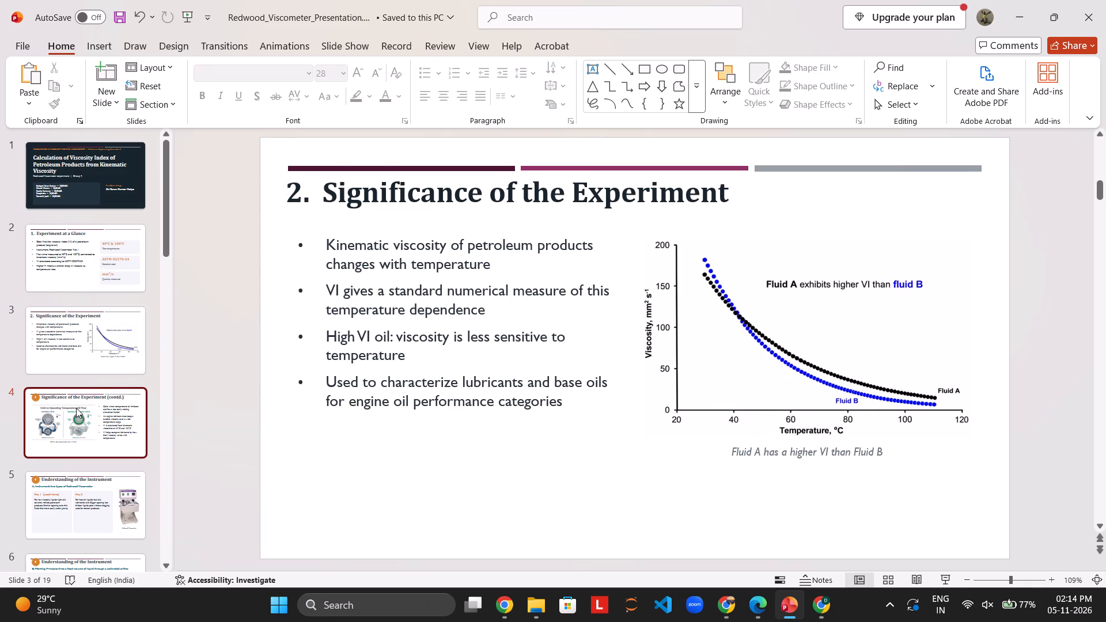
pyautogui.click(313, 191)
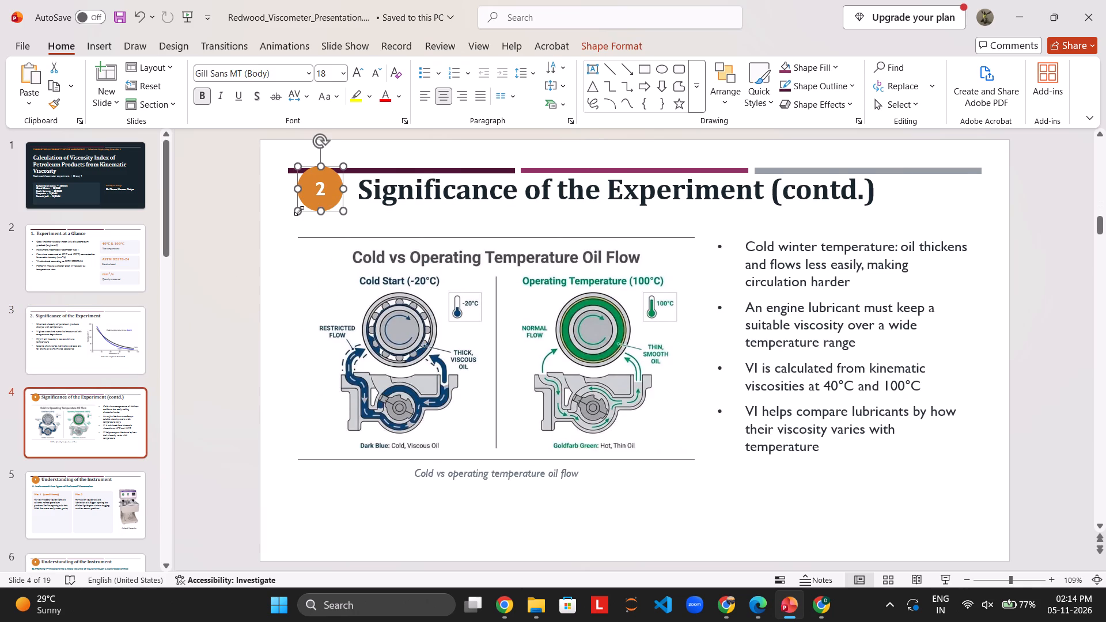
pyautogui.click(299, 211)
pyautogui.press('BackSpace')
pyautogui.press('BackSpace')
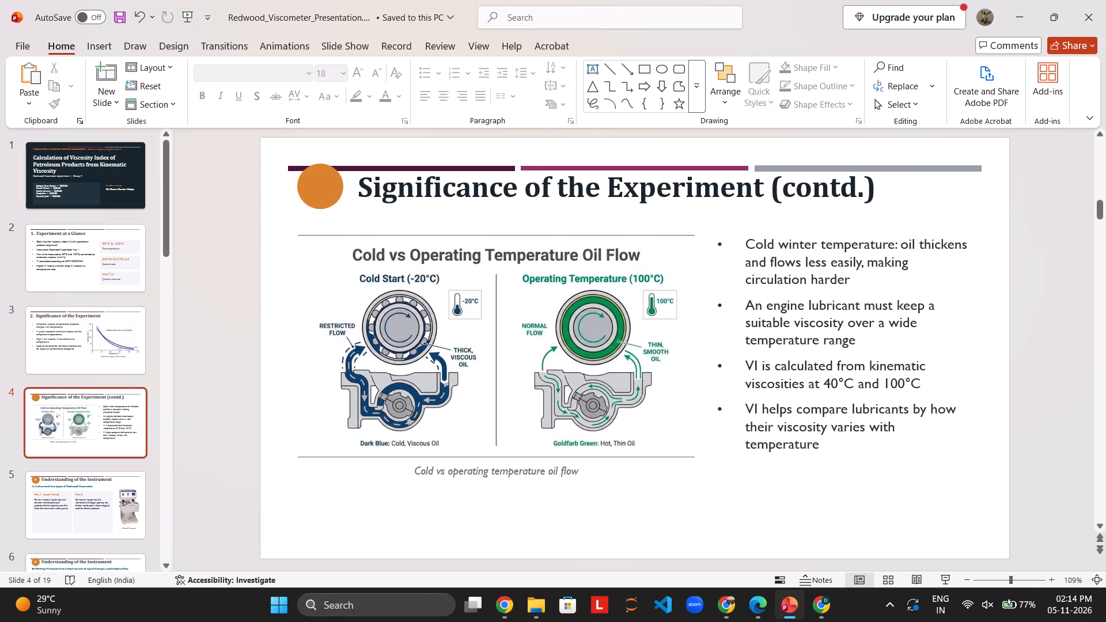
pyautogui.click(309, 172)
pyautogui.press('BackSpace')
pyautogui.press('3')
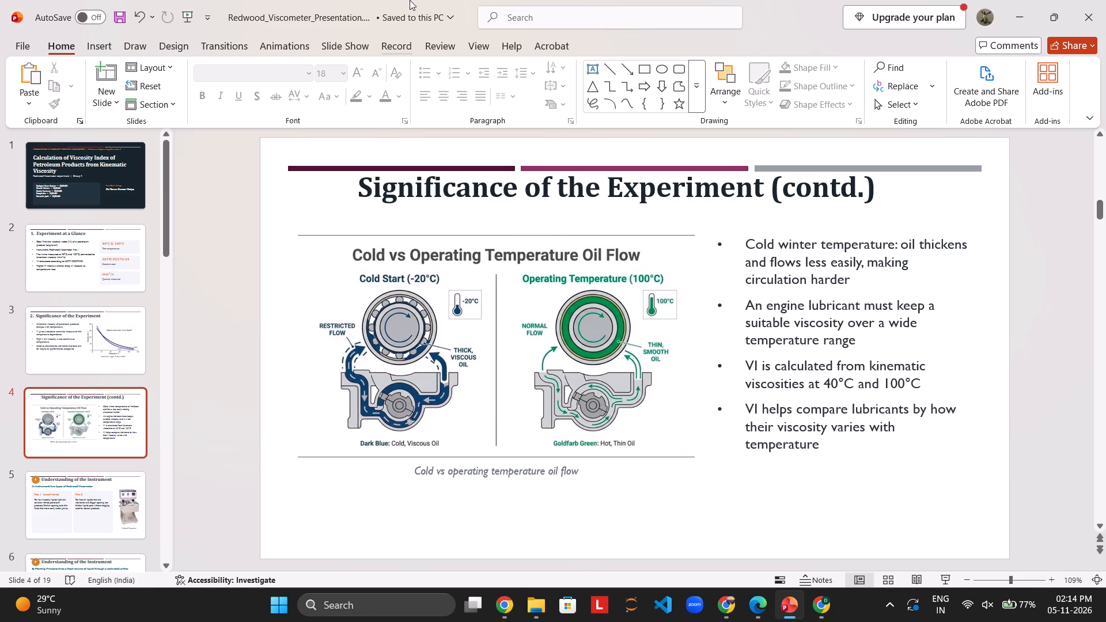
# Prefix the Significance of the Experiment (contd.) title with "3." followed by two spaces.
pyautogui.click(365, 191)
pyautogui.press('Left')
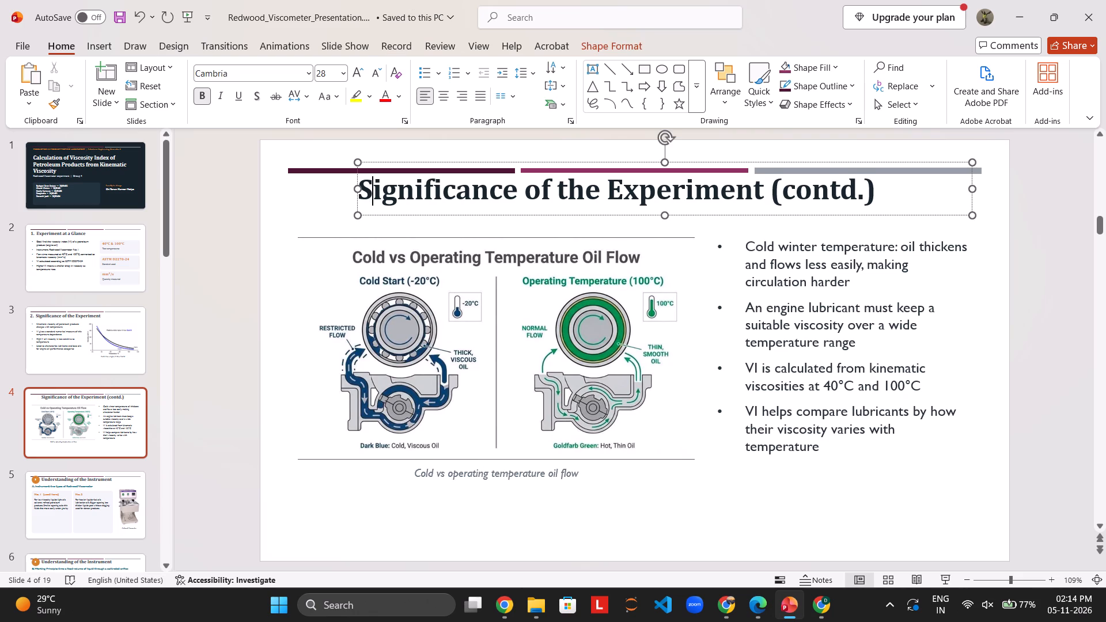
pyautogui.write('3.')
pyautogui.press('space')
pyautogui.press('space')
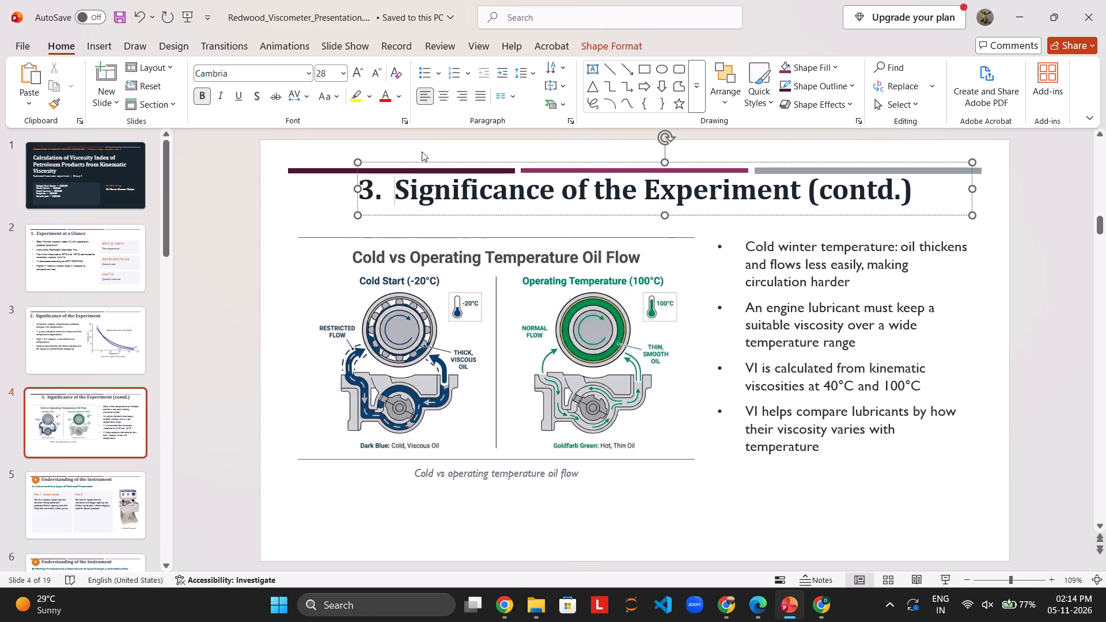
# Move the numbered title on slide 4 left and slightly down, aligning it with the start of the dark purple bar.
pyautogui.moveTo(411, 159); pyautogui.dragTo(338, 164)
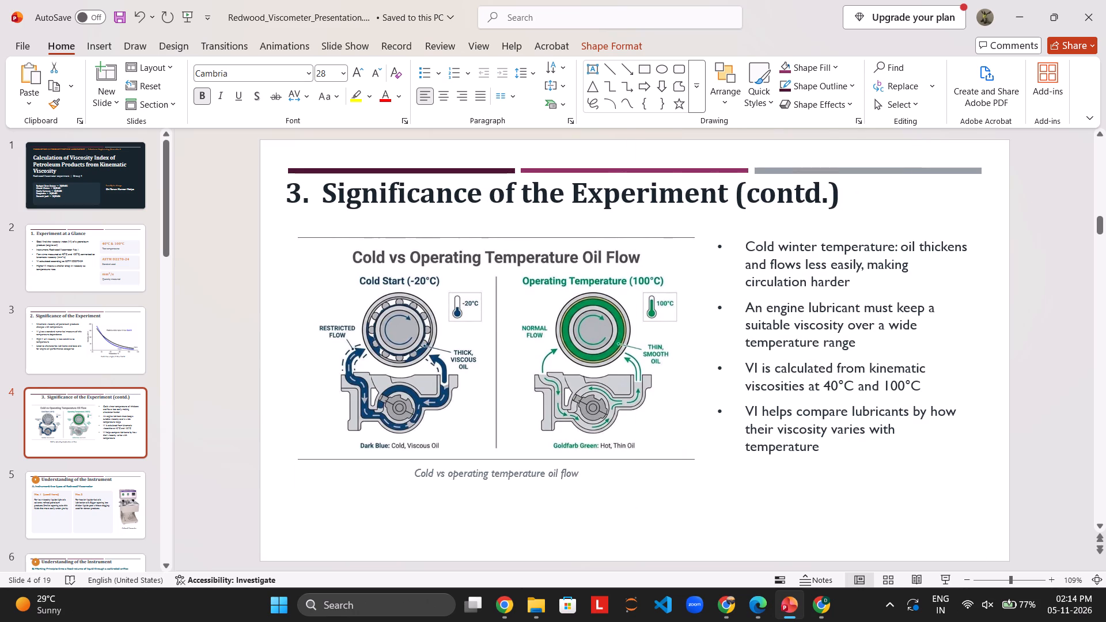
pyautogui.moveTo(338, 164); pyautogui.dragTo(340, 164)
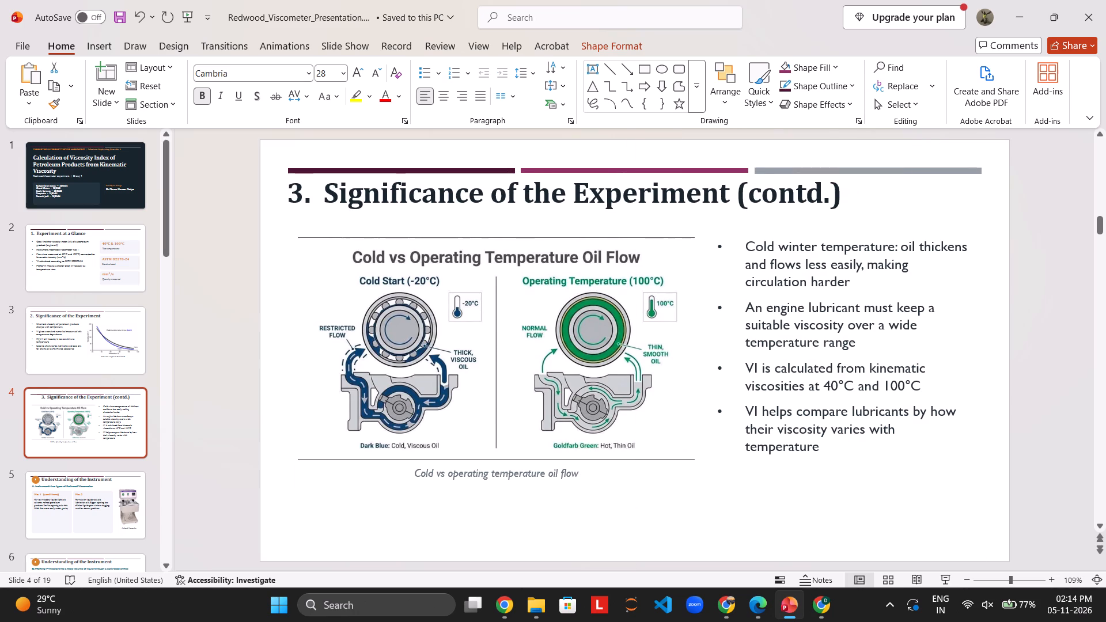
pyautogui.moveTo(340, 164); pyautogui.dragTo(341, 164)
pyautogui.click(791, 328)
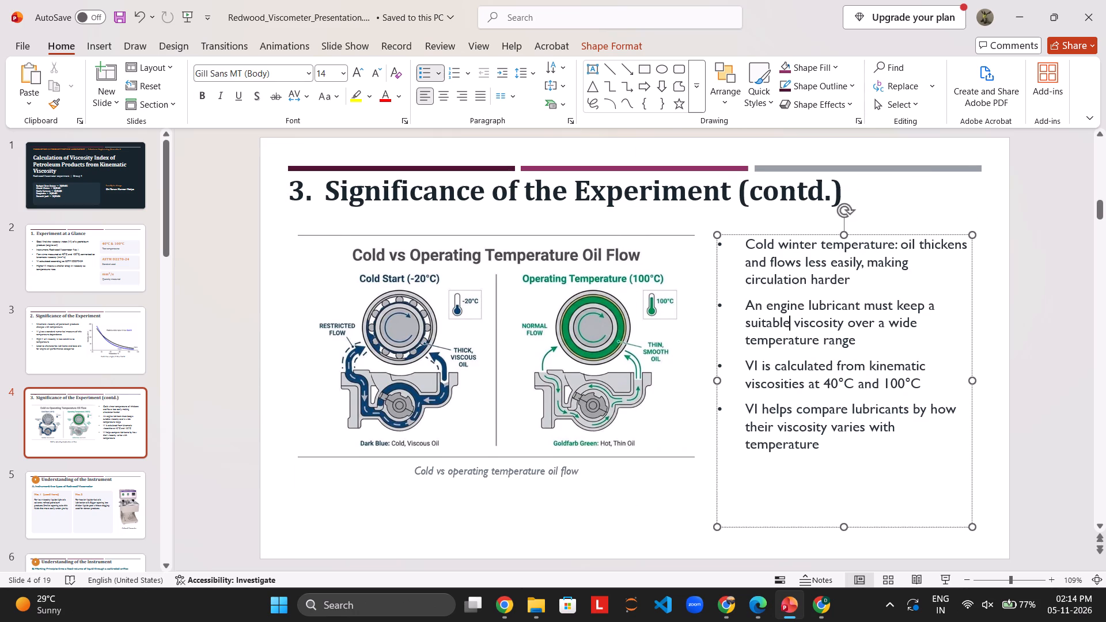
# Delete the number 3 and its orange circle beside the Understanding of the Instrument title on slide 5.
pyautogui.scroll(-1, 85, 438)
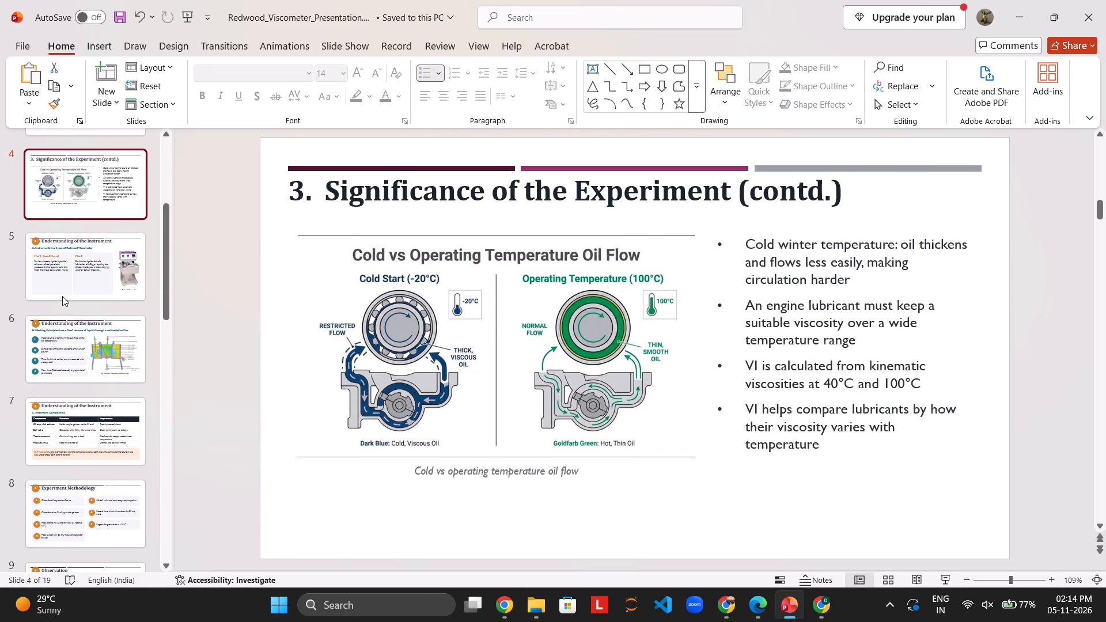
pyautogui.click(62, 296)
pyautogui.click(315, 175)
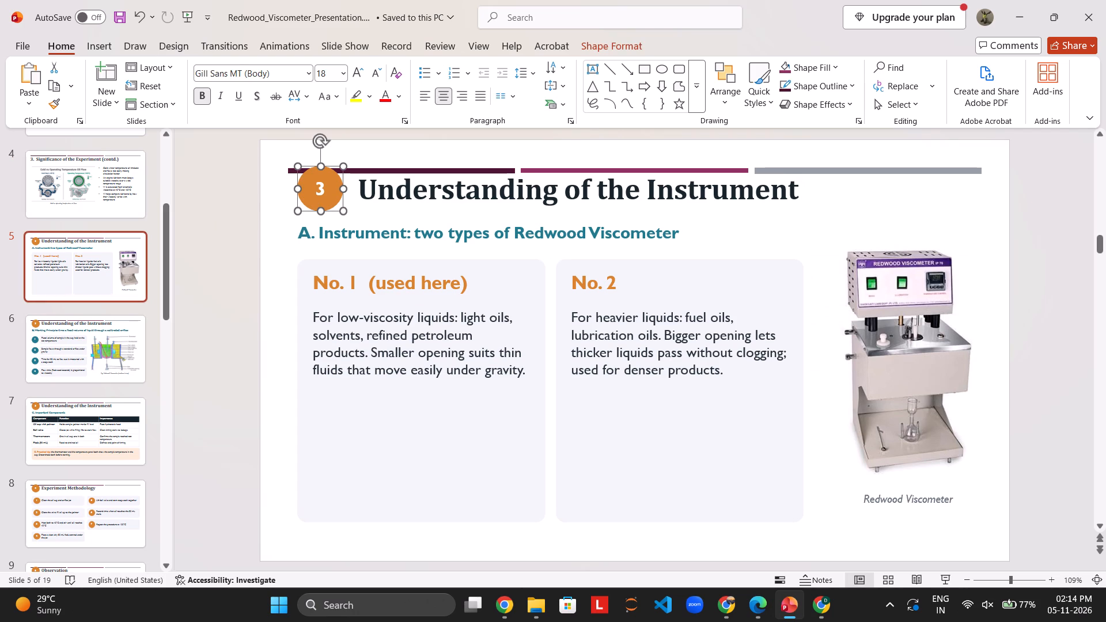
pyautogui.press('BackSpace')
pyautogui.click(315, 189)
pyautogui.press('BackSpace')
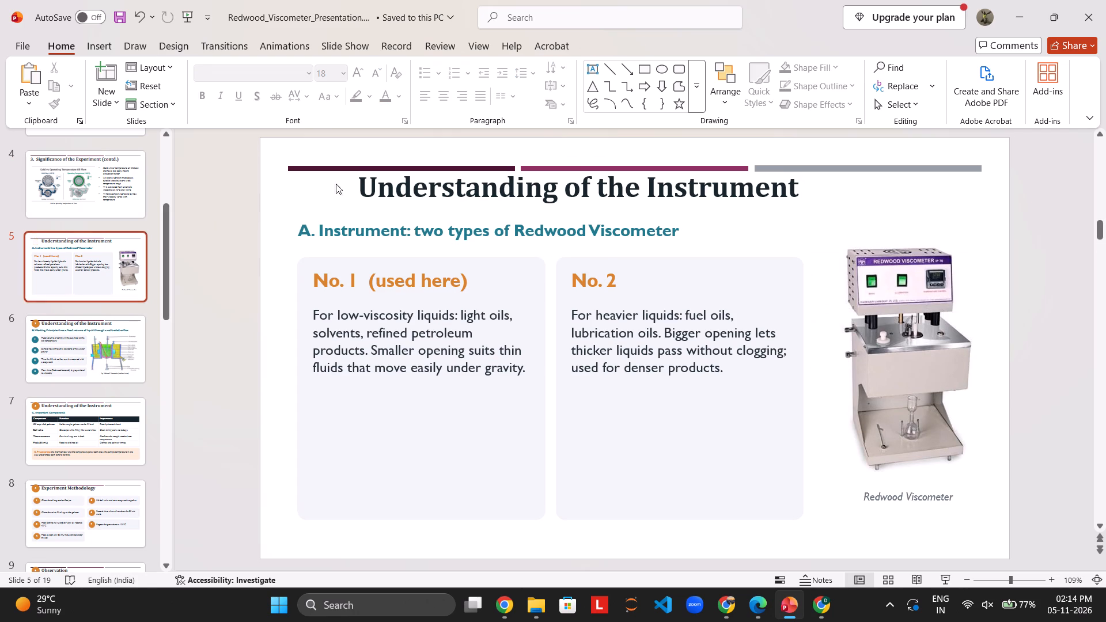
# Prefix the Understanding of the Instrument title on slide 5 with "4." followed by two spaces.
pyautogui.click(373, 184)
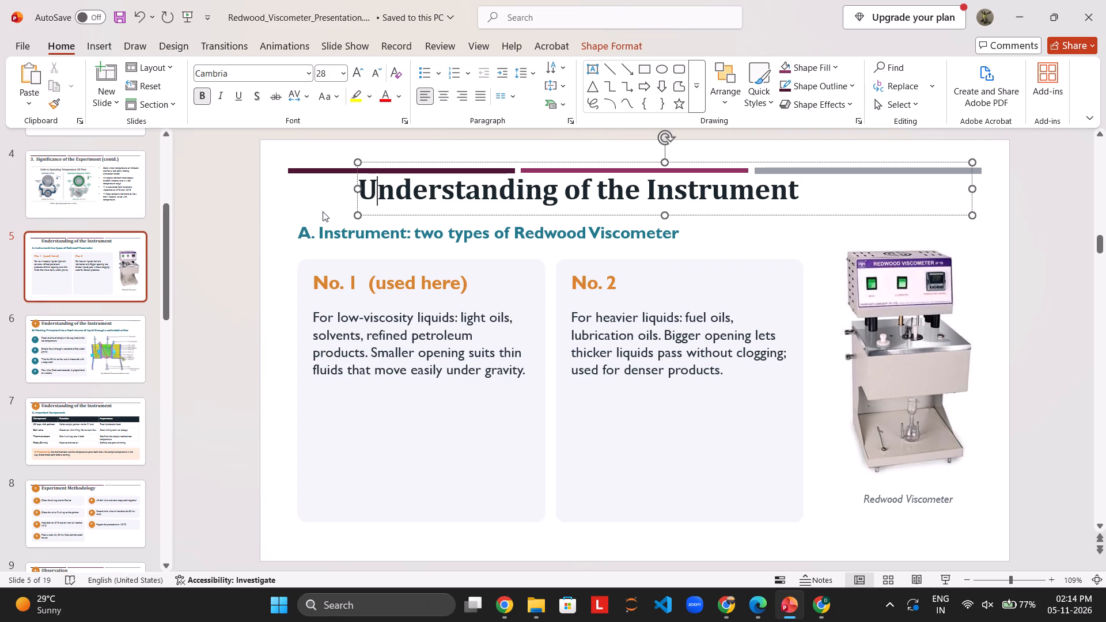
pyautogui.click(87, 253)
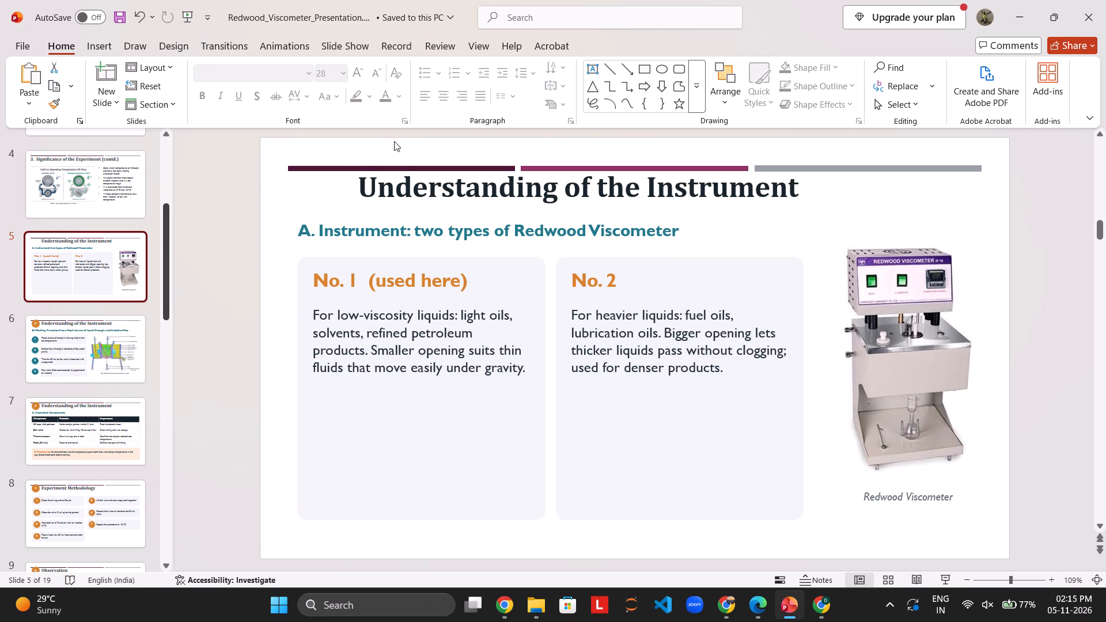
pyautogui.click(363, 176)
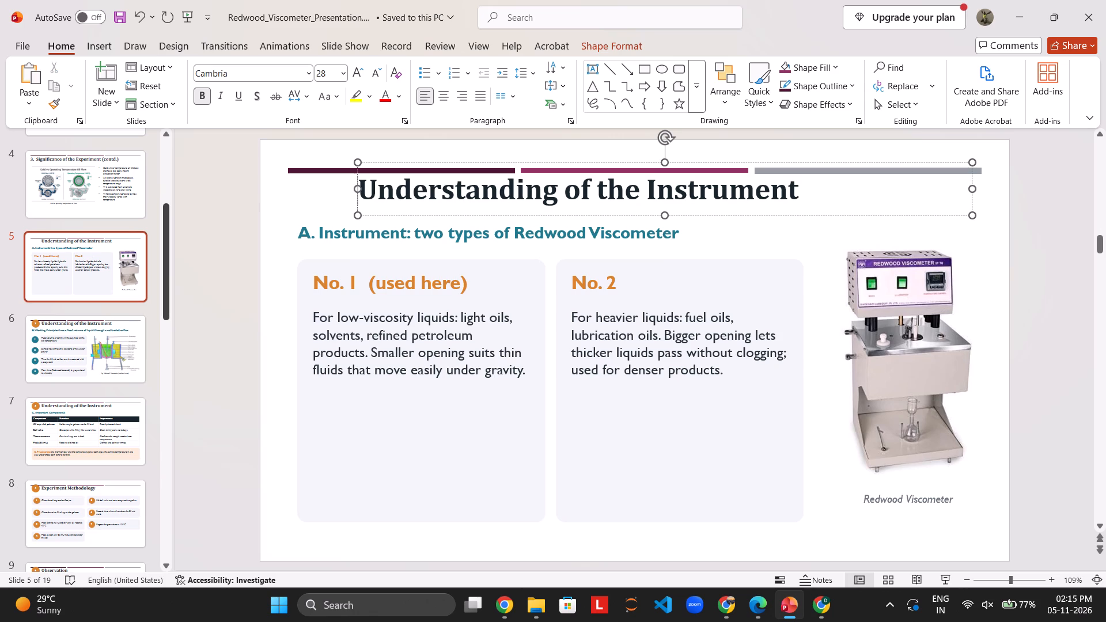
pyautogui.write('4.')
pyautogui.press('space')
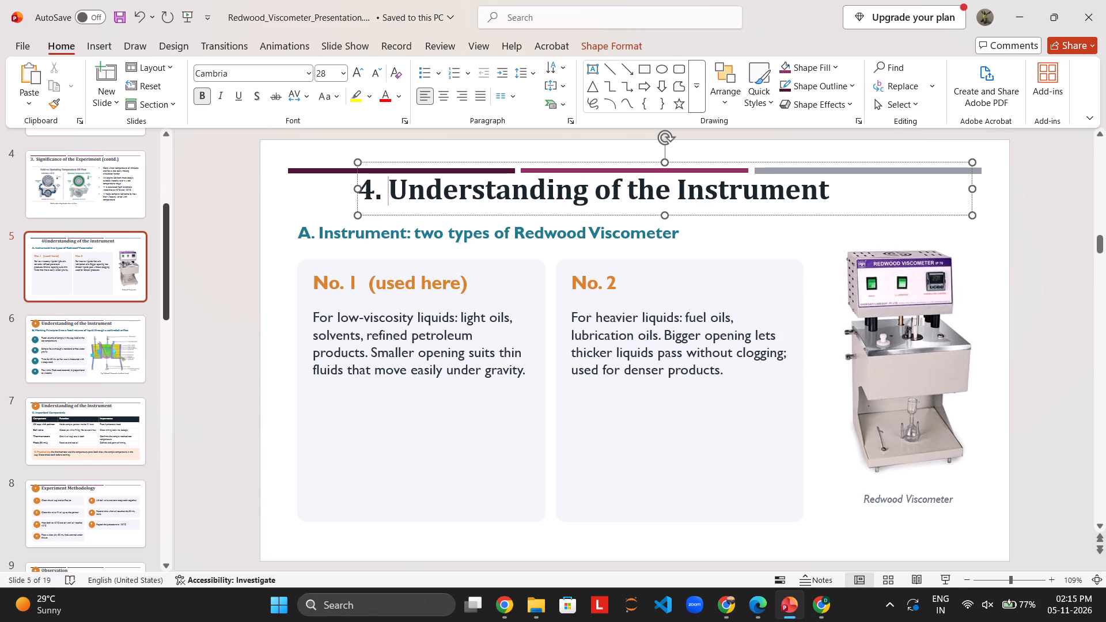
pyautogui.press('space')
# Move the numbered title on slide 5 left and slightly down, lining it up with the start of the dark purple bar.
pyautogui.moveTo(428, 170); pyautogui.dragTo(368, 172)
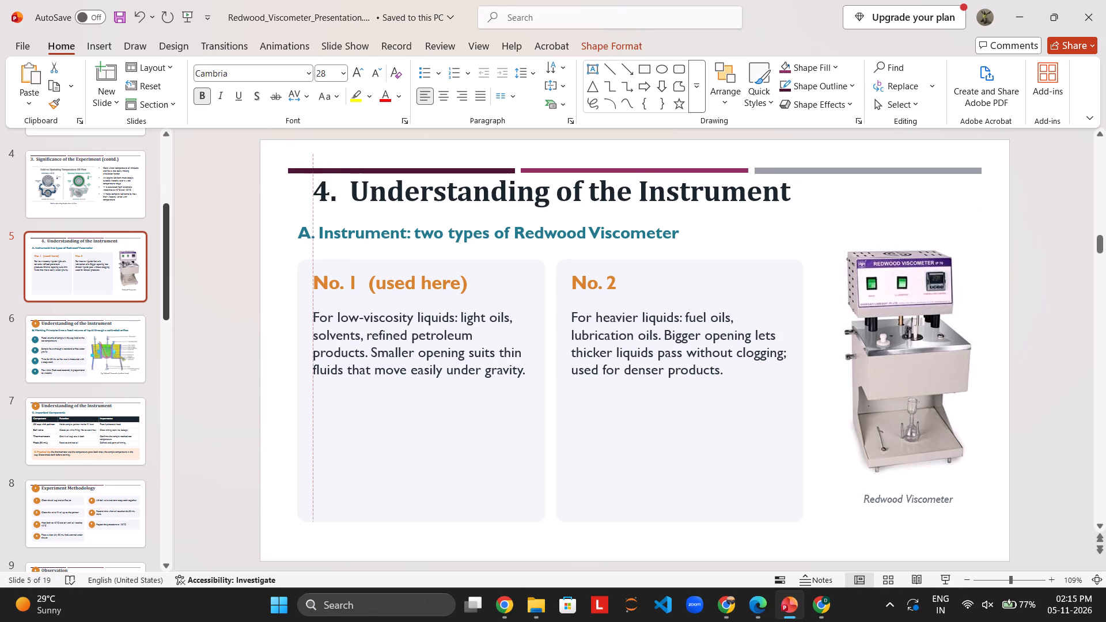
pyautogui.moveTo(368, 172); pyautogui.dragTo(355, 173)
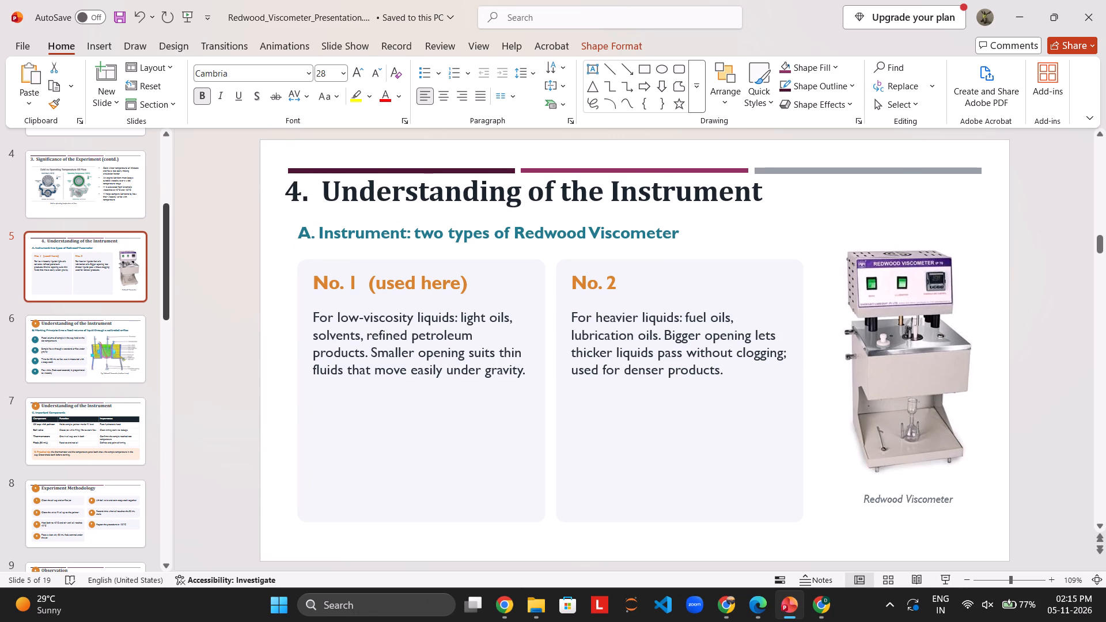
pyautogui.moveTo(355, 173); pyautogui.dragTo(355, 173)
pyautogui.click(249, 263)
# Look over slides 2 to 6 to compare how their titles are numbered and placed.
pyautogui.click(118, 338)
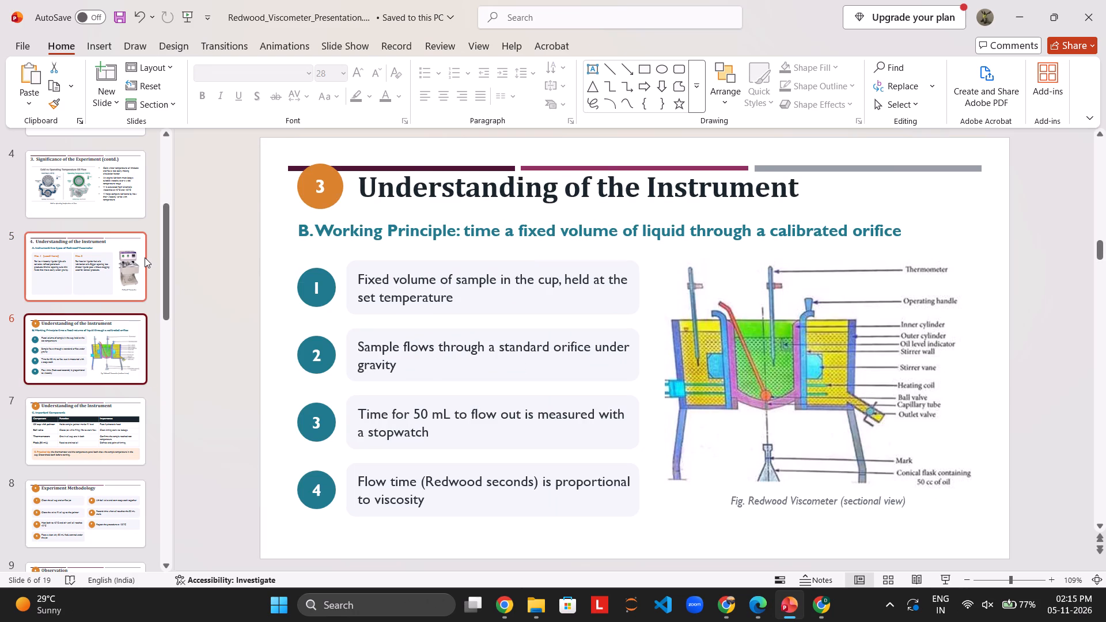
pyautogui.click(145, 257)
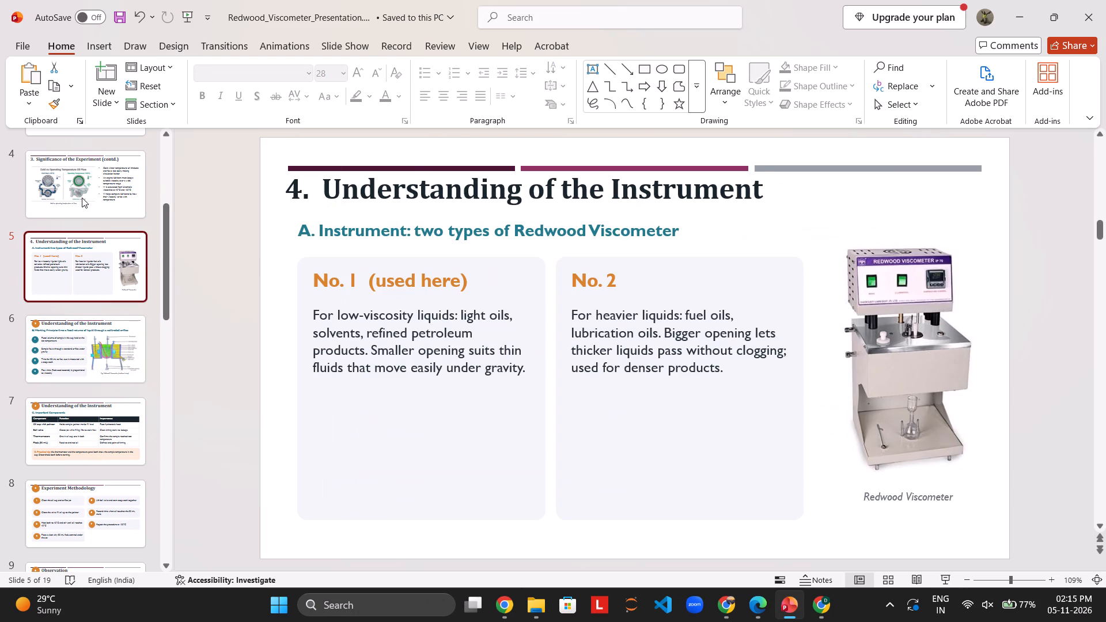
pyautogui.click(81, 323)
pyautogui.scroll(2, 81, 323)
pyautogui.click(59, 244)
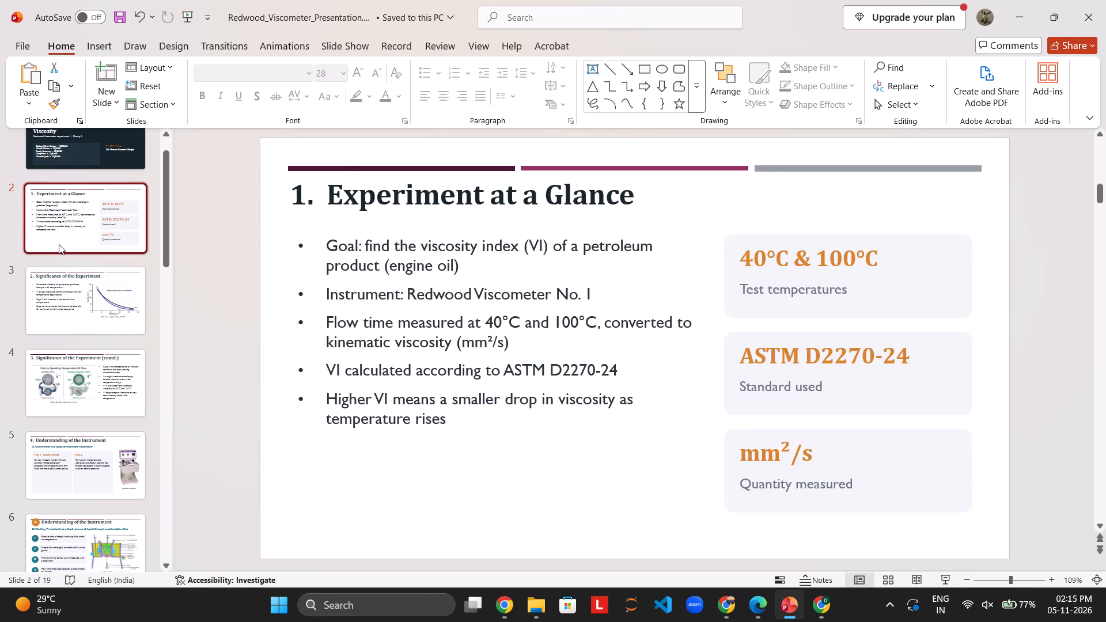
pyautogui.press('Down')
pyautogui.press('Down')
pyautogui.press('Down')
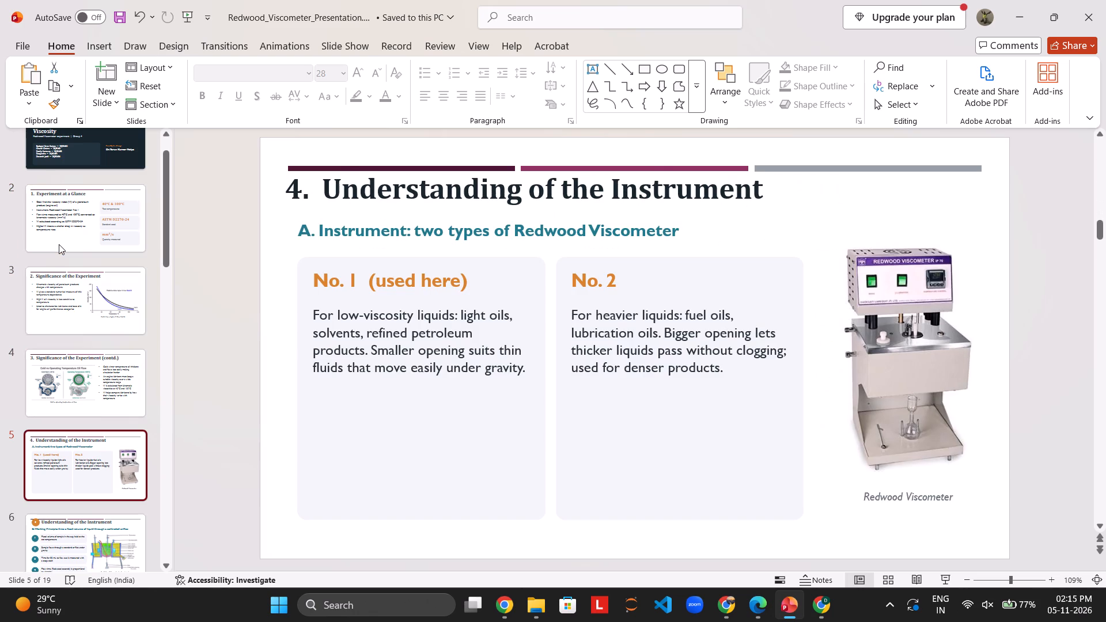
# Delete the number 3 and its orange circle beside the Understanding of the Instrument title on slide 6.
pyautogui.press('Down')
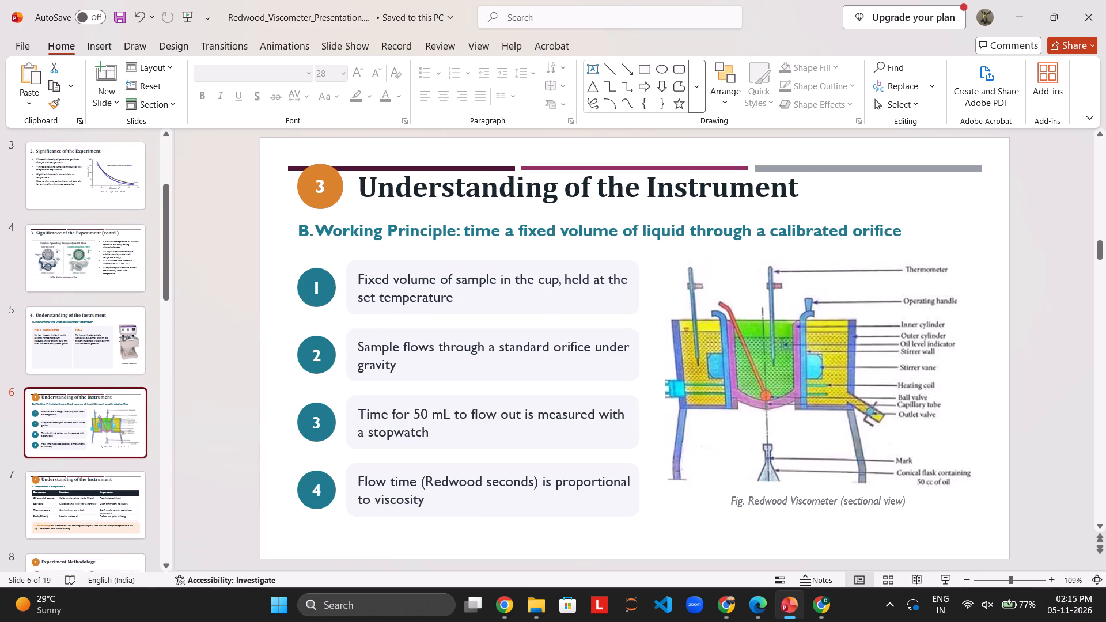
pyautogui.click(331, 192)
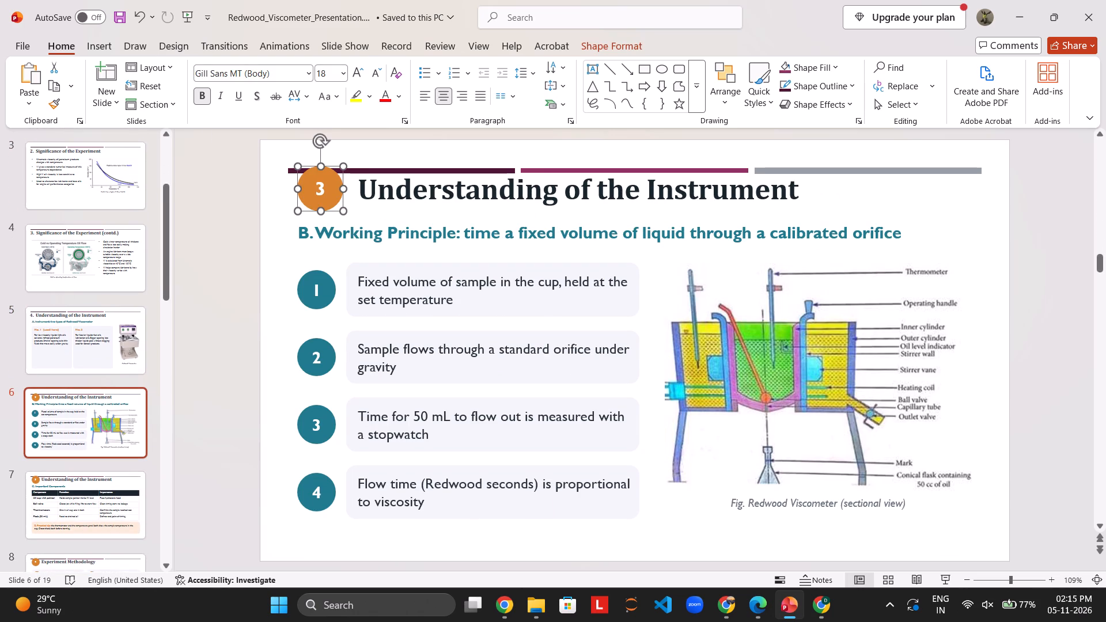
pyautogui.press('BackSpace')
pyautogui.click(331, 192)
pyautogui.press('BackSpace')
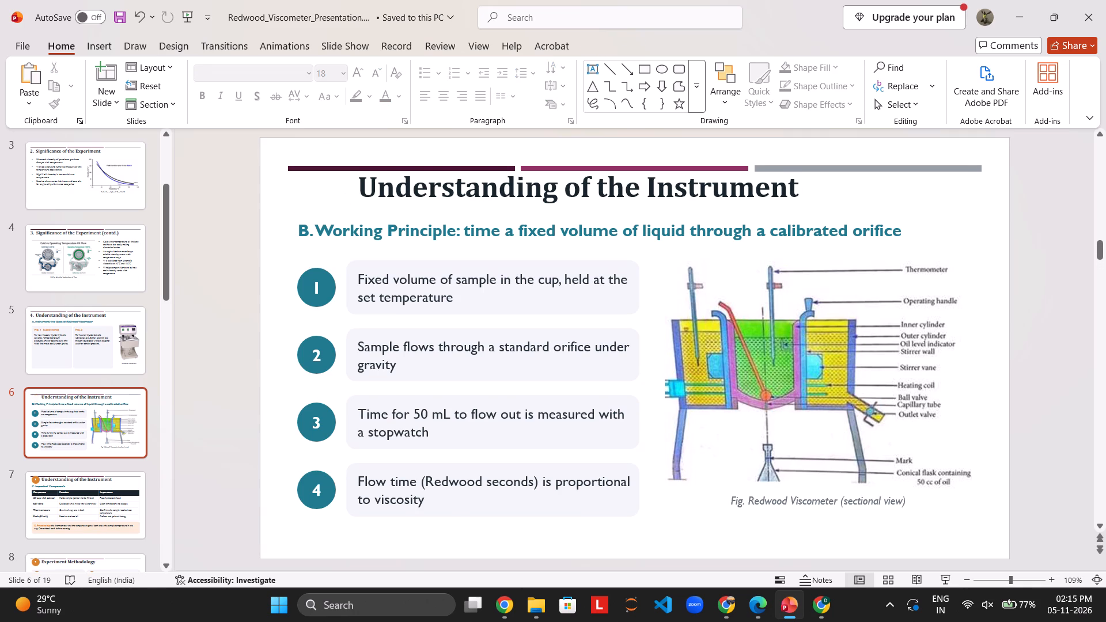
# Delete the Understanding of the Instrument title text box from slide 6.
pyautogui.click(372, 180)
pyautogui.press('BackSpace')
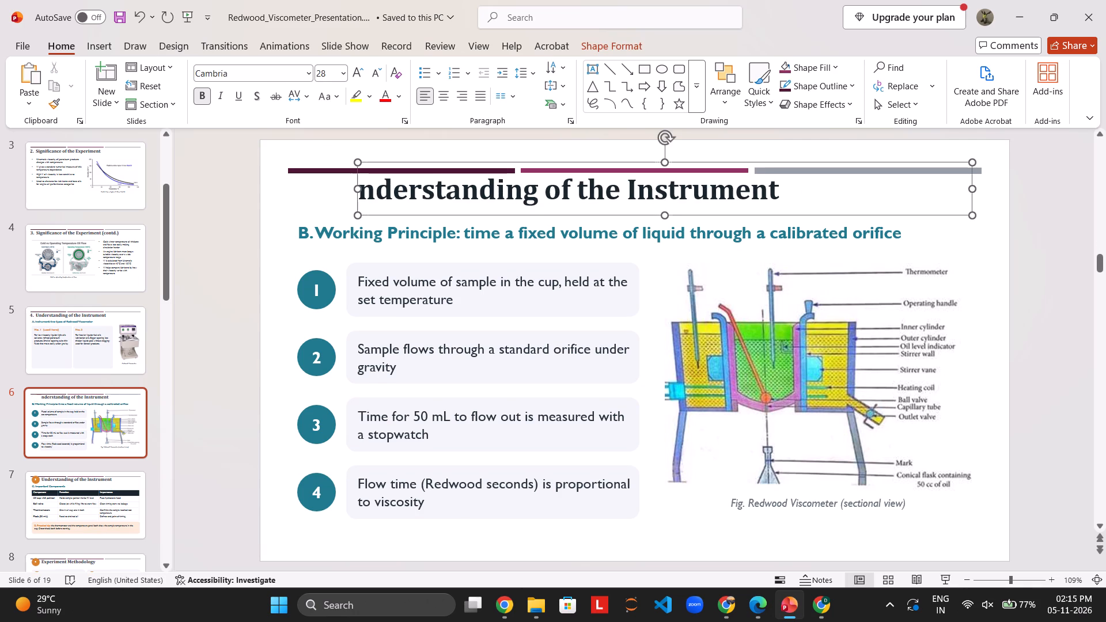
pyautogui.click(373, 170)
pyautogui.press('BackSpace')
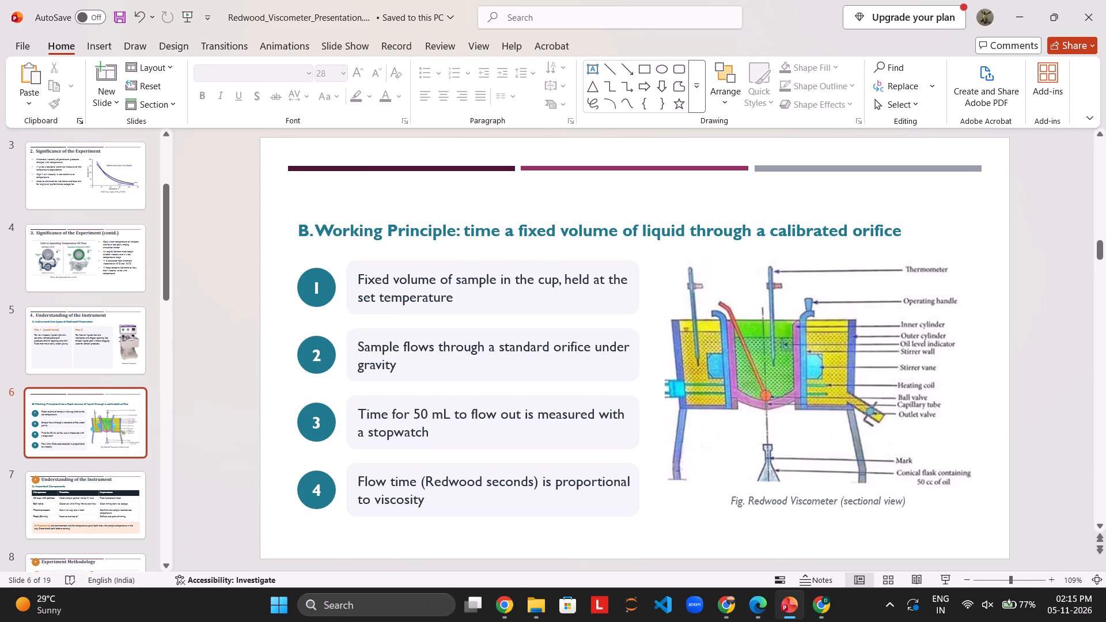
# Move the B. Working Principle heading on slide 6 up beneath the bars, aligned with the start of the dark purple bar.
pyautogui.click(303, 230)
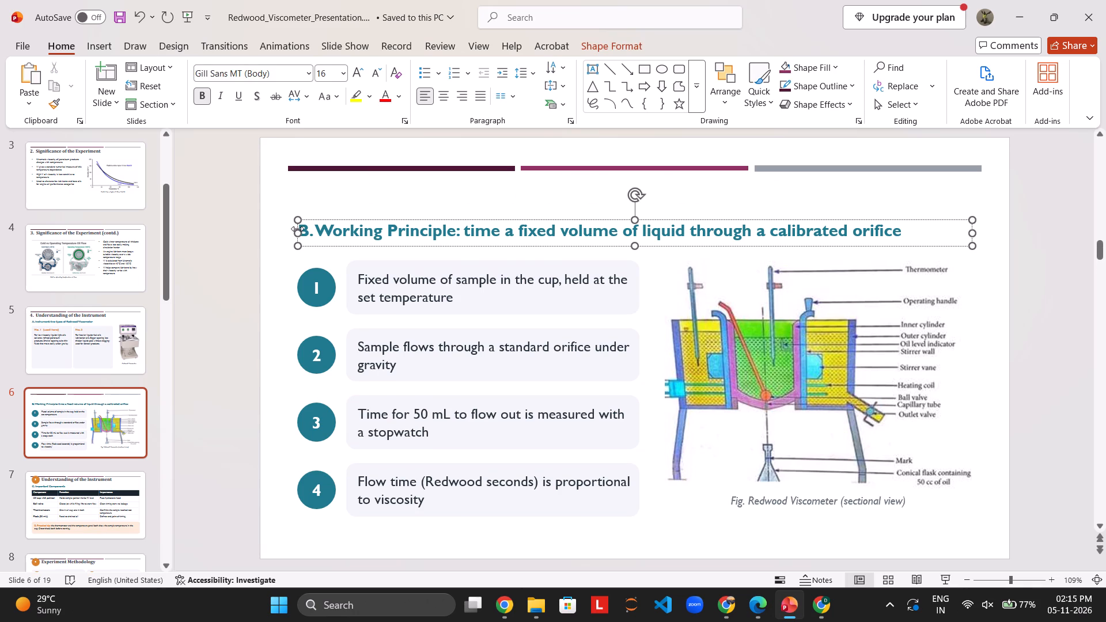
pyautogui.moveTo(331, 221); pyautogui.dragTo(329, 198)
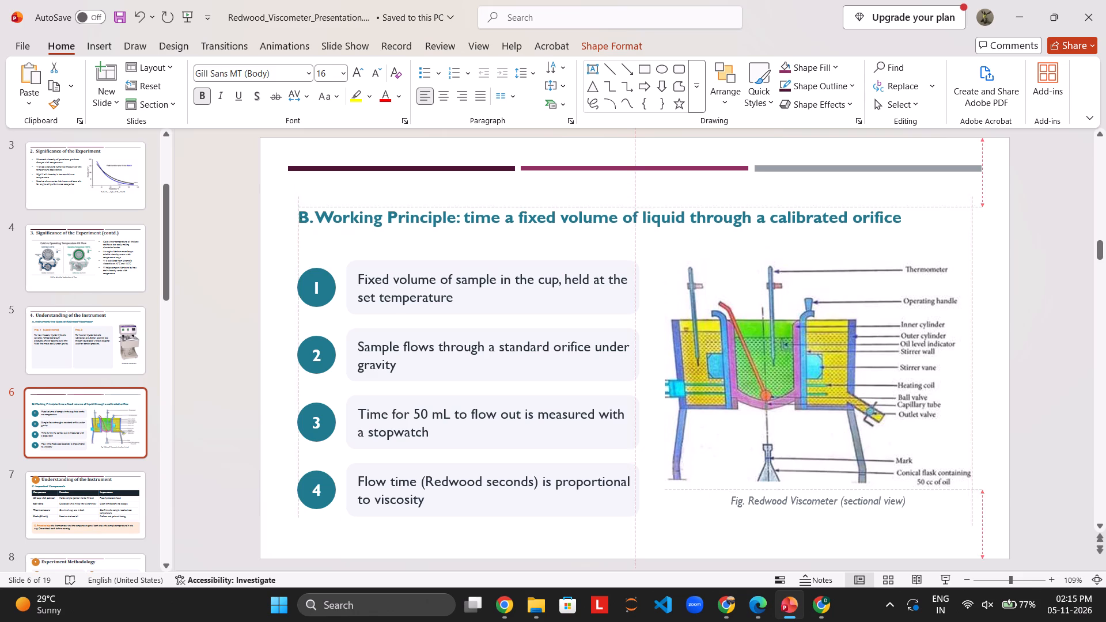
pyautogui.moveTo(329, 198); pyautogui.dragTo(320, 184)
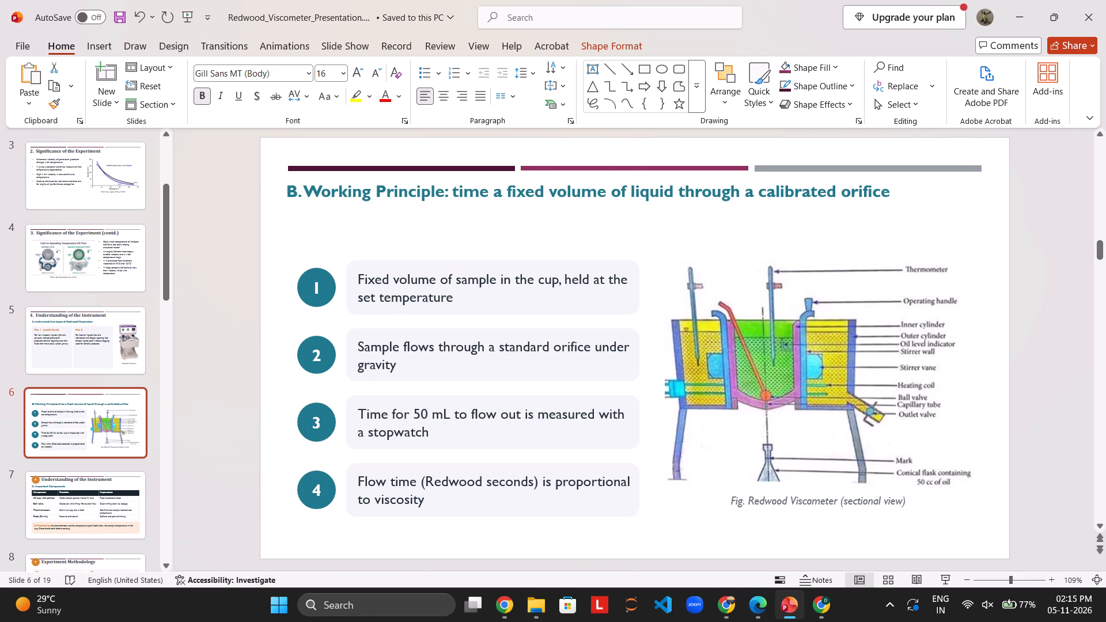
pyautogui.moveTo(320, 184); pyautogui.dragTo(323, 184)
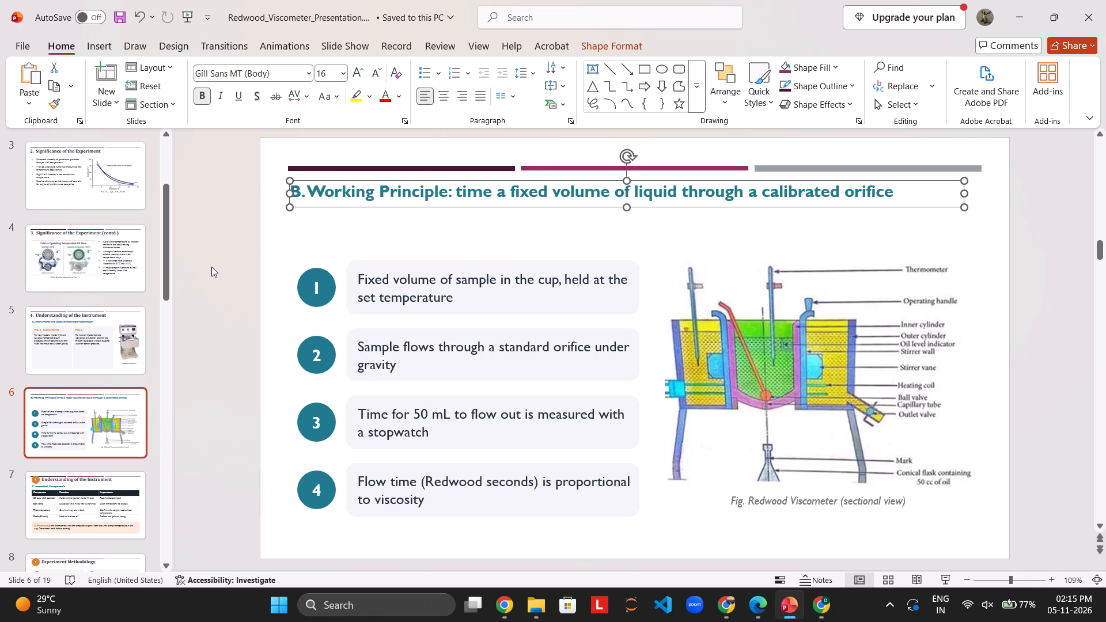
pyautogui.click(211, 267)
# Look through slides 4 to 8 to compare the heading layout of slide 6 with its neighbours.
pyautogui.tripleClick(99, 299)
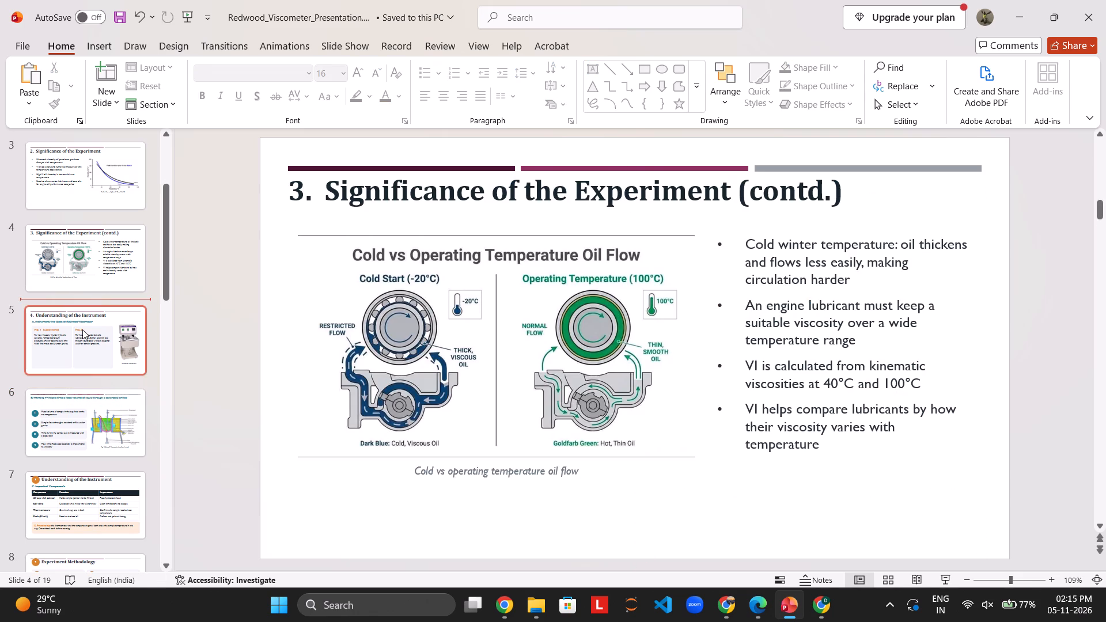
pyautogui.click(82, 329)
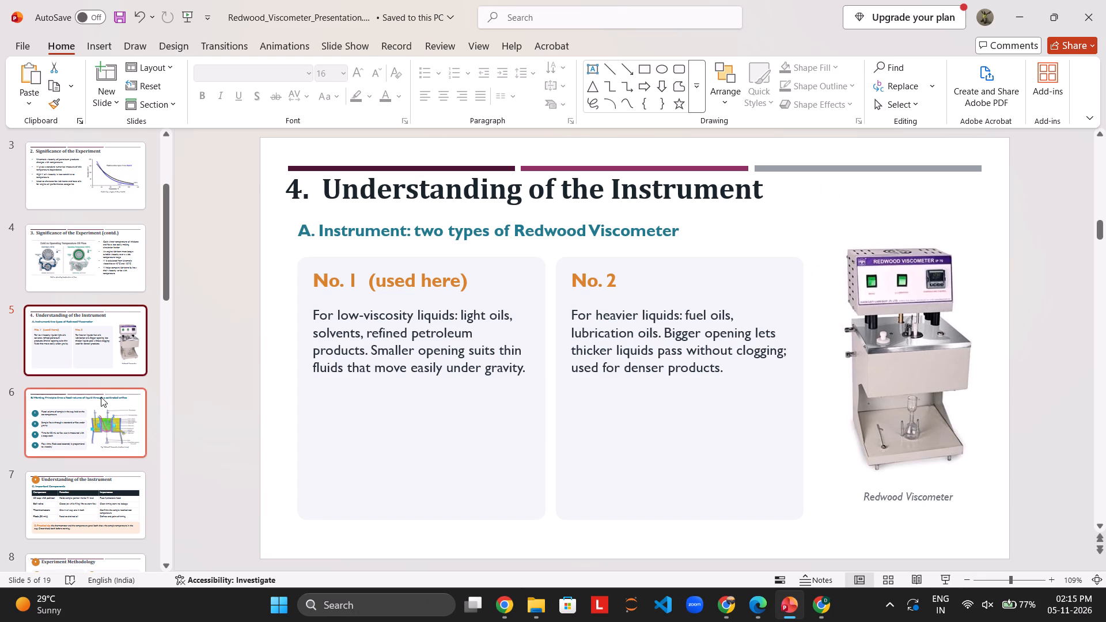
pyautogui.click(101, 397)
pyautogui.click(89, 339)
pyautogui.click(81, 402)
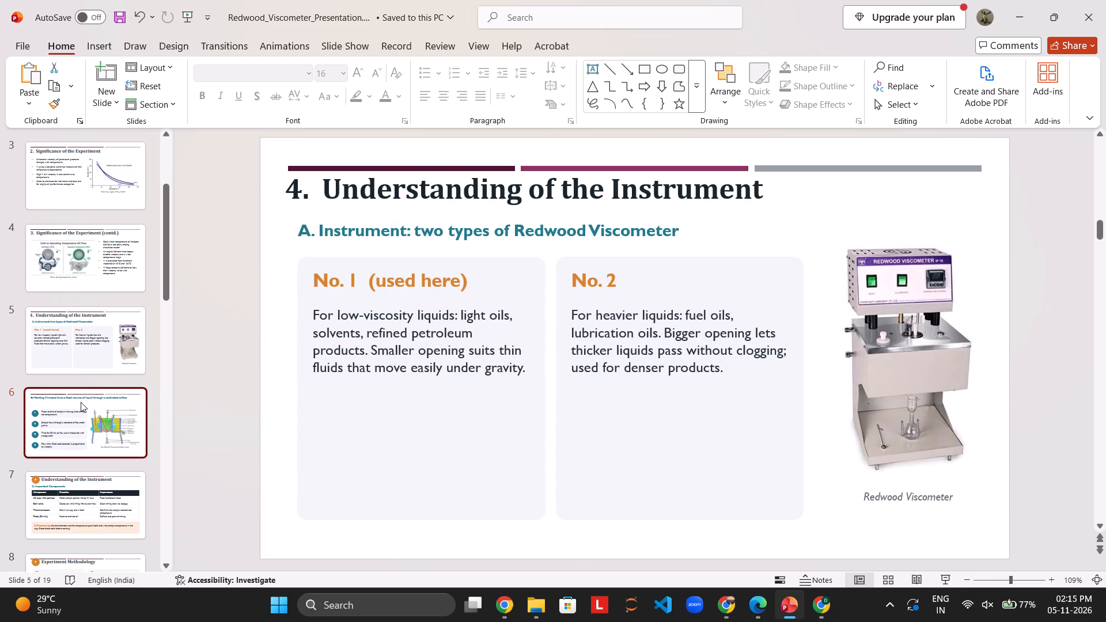
pyautogui.scroll(-1, 397, 356)
pyautogui.press('Up')
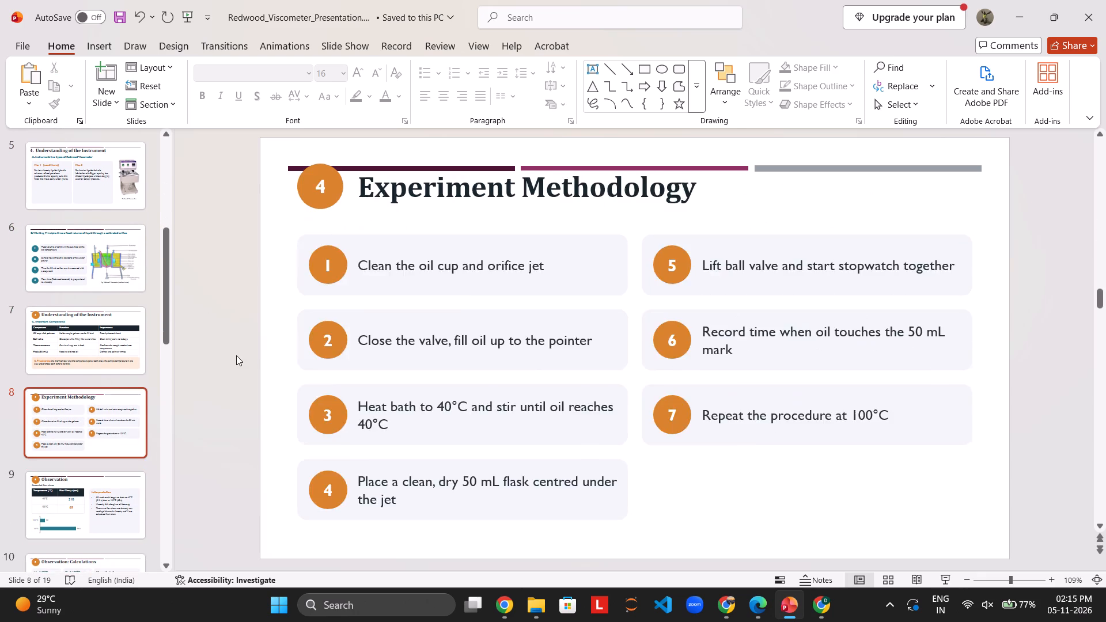
pyautogui.press('Up')
pyautogui.press('Up')
pyautogui.press('Up')
pyautogui.press('Down')
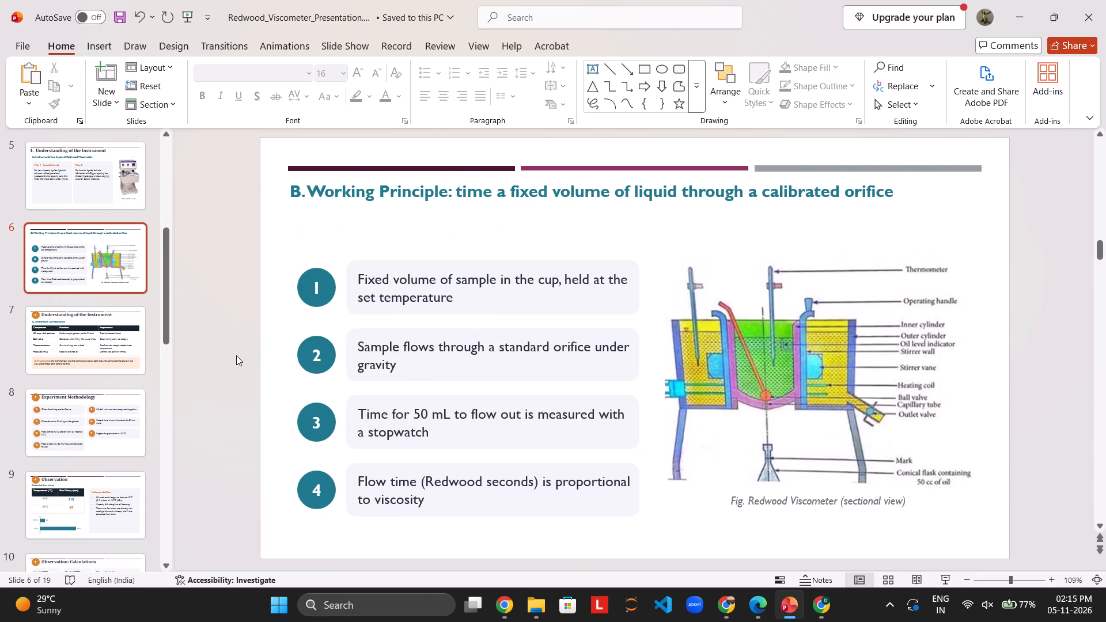
# Insert a right block arrow, 1.35 cm high and 2.72 cm wide, and place it above the number 1 circle on slide 6.
pyautogui.click(328, 297)
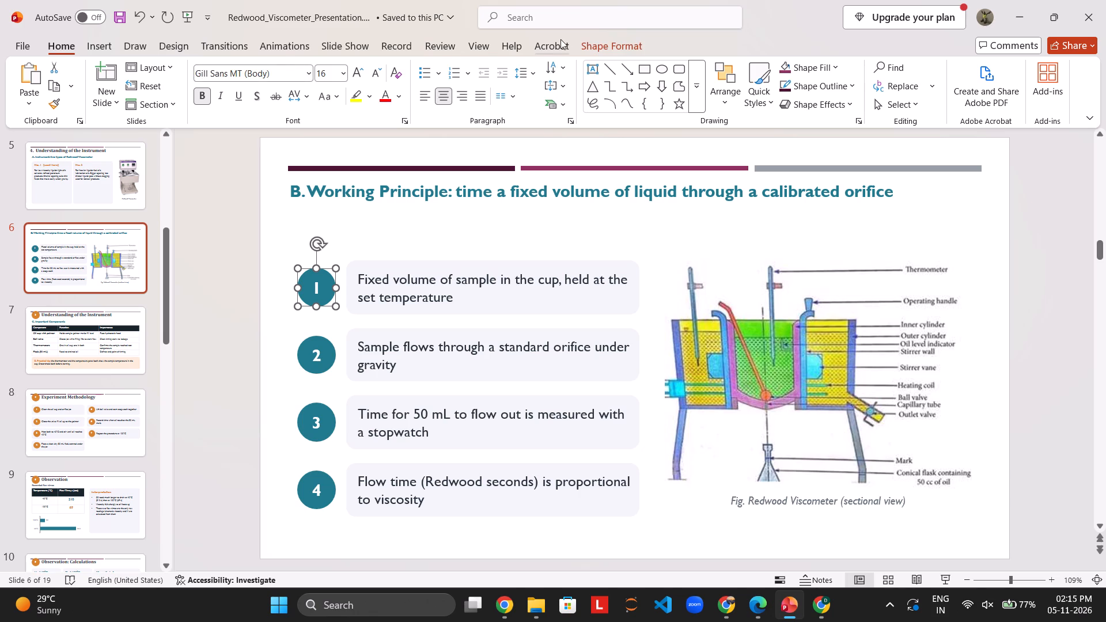
pyautogui.click(600, 42)
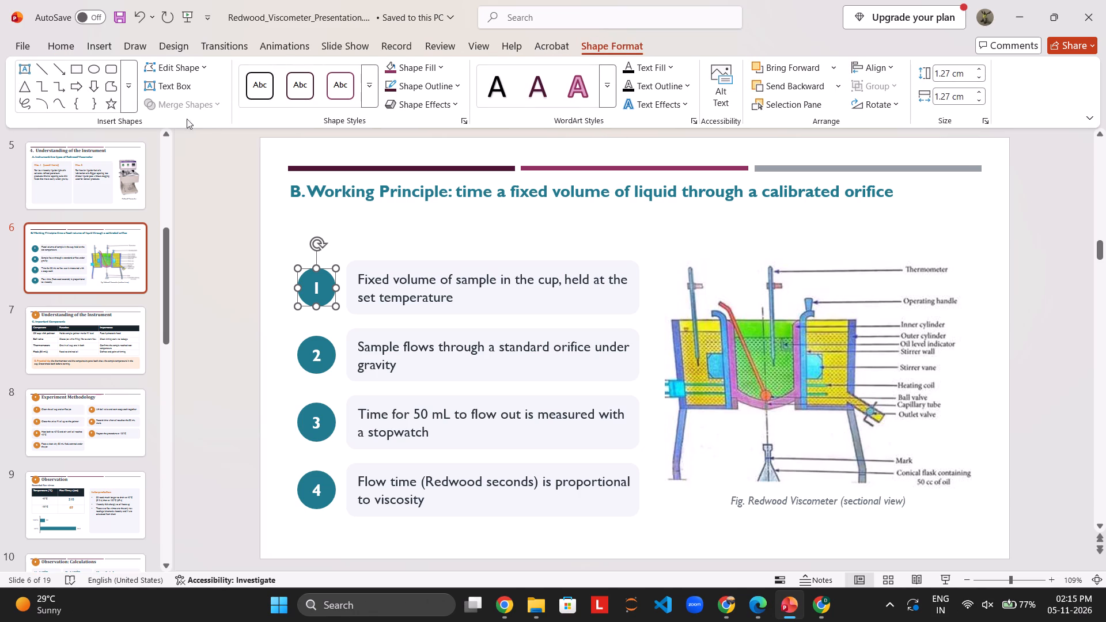
pyautogui.click(74, 87)
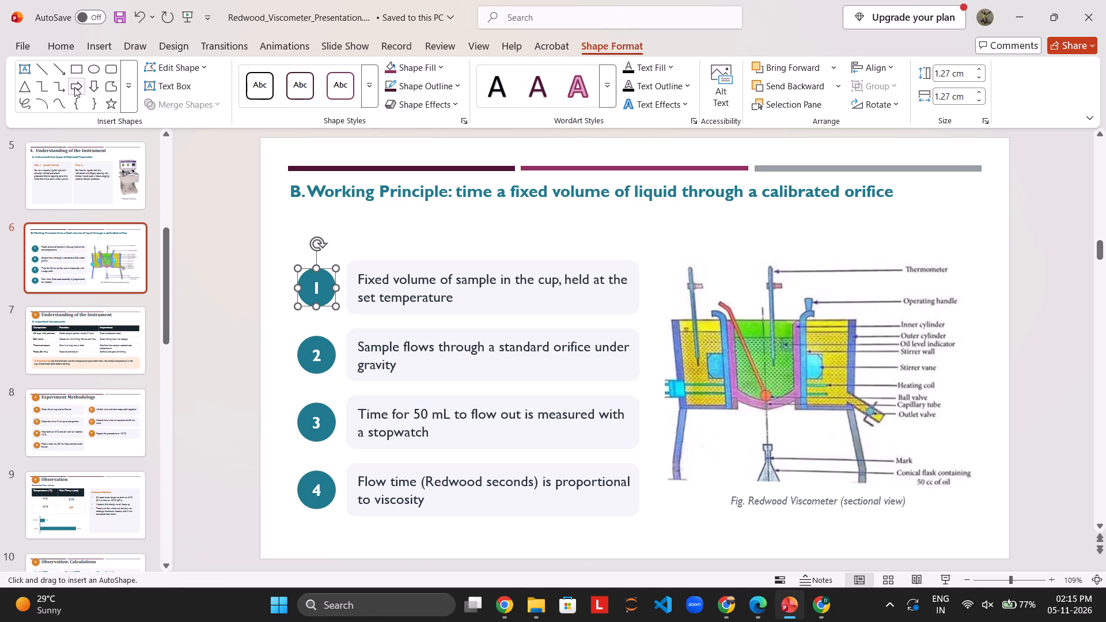
pyautogui.click(319, 288)
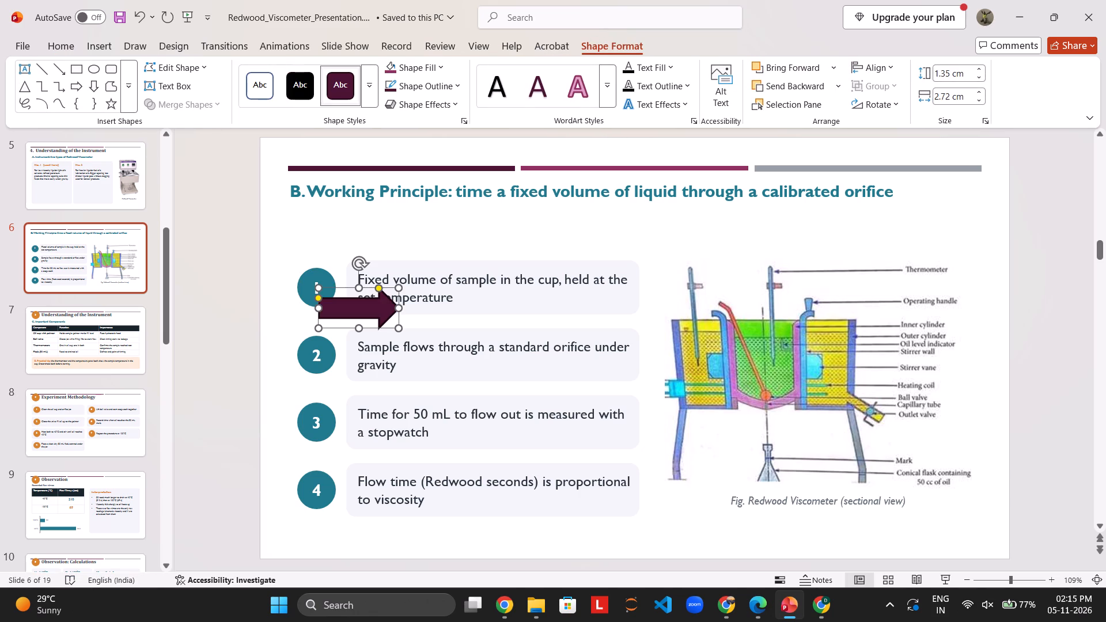
pyautogui.moveTo(342, 298); pyautogui.dragTo(303, 275)
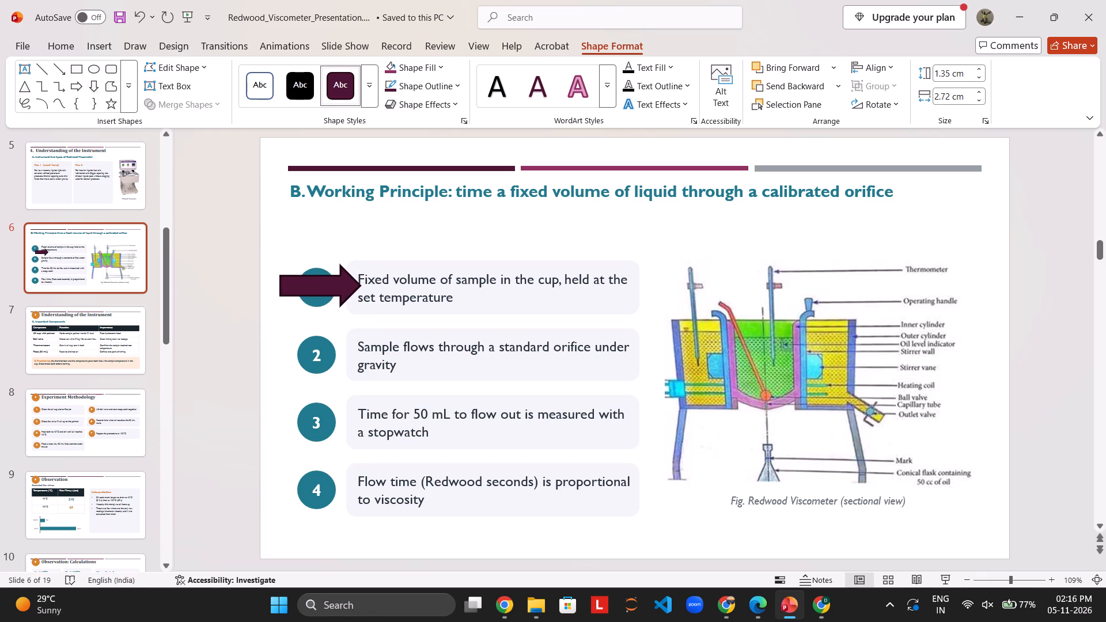
pyautogui.moveTo(303, 275); pyautogui.dragTo(313, 241)
# Delete the number 1 and its teal circle beside the "Fixed volume of sample" item on slide 6.
pyautogui.click(313, 290)
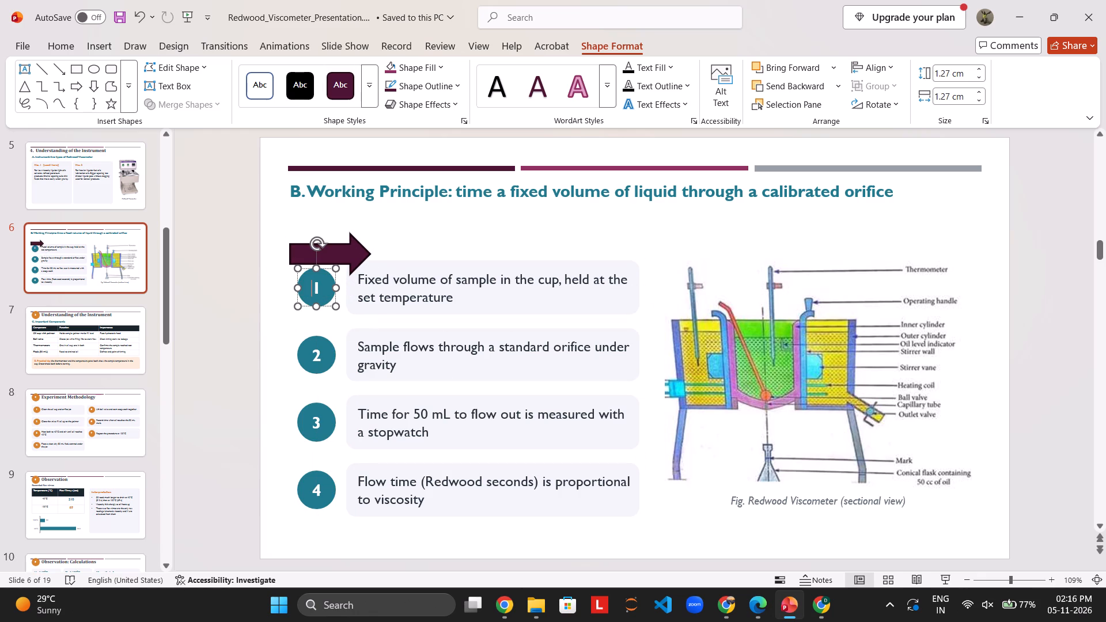
pyautogui.press('BackSpace')
pyautogui.click(306, 295)
pyautogui.press('BackSpace')
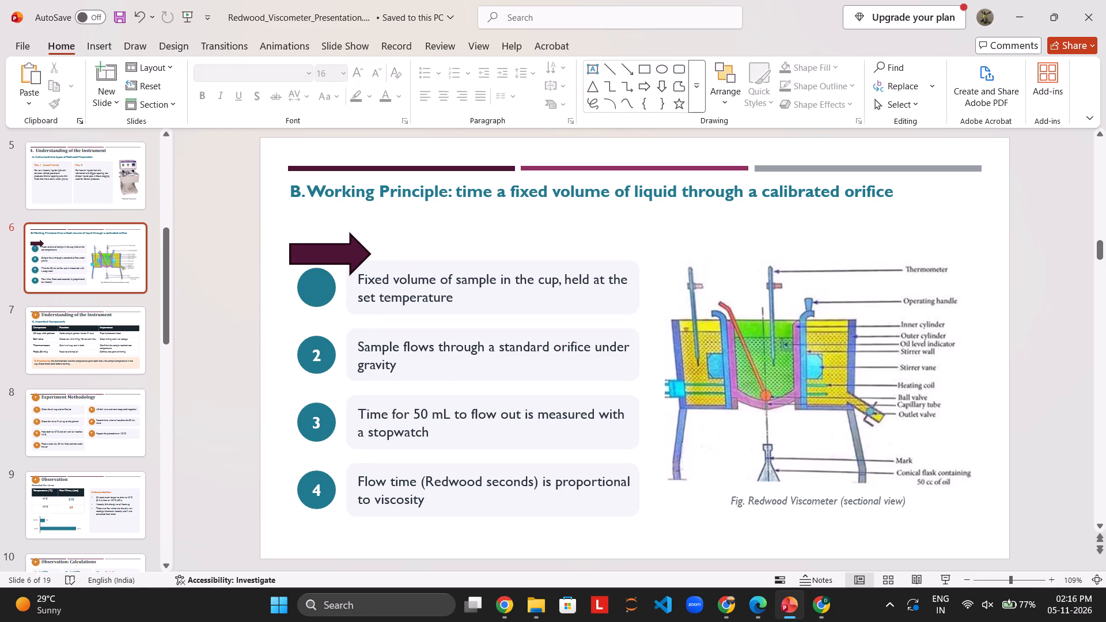
pyautogui.click(321, 287)
pyautogui.press('BackSpace')
# Delete the number 2 and its teal circle beside the "Sample flows through a standard orifice" item.
pyautogui.doubleClick(328, 364)
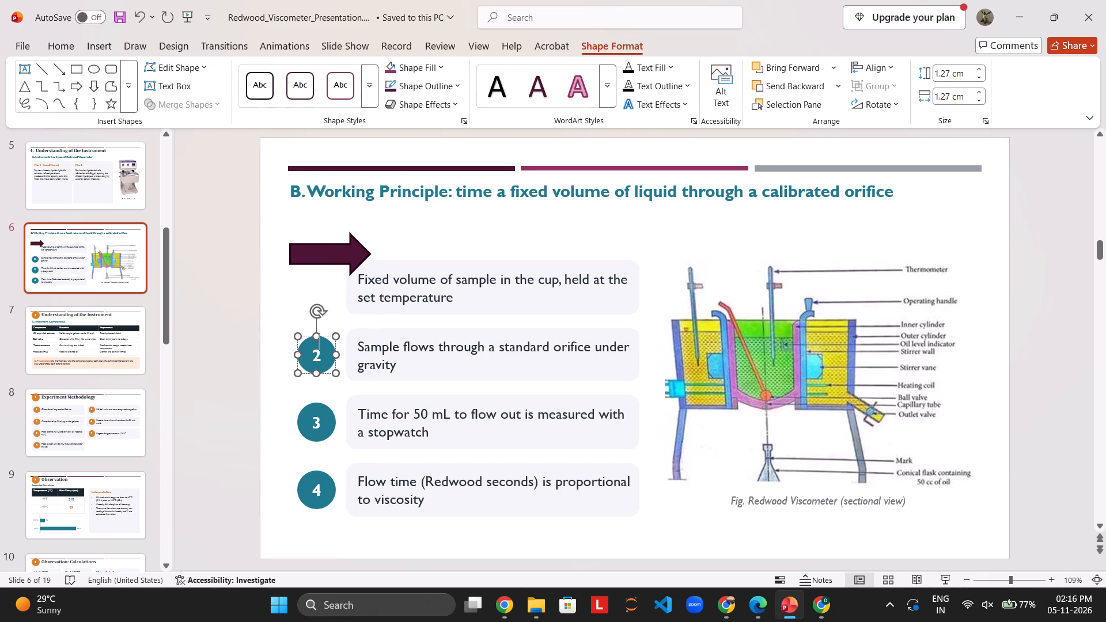
pyautogui.press('BackSpace')
pyautogui.press('BackSpace')
pyautogui.click(316, 358)
pyautogui.press('BackSpace')
pyautogui.press('BackSpace')
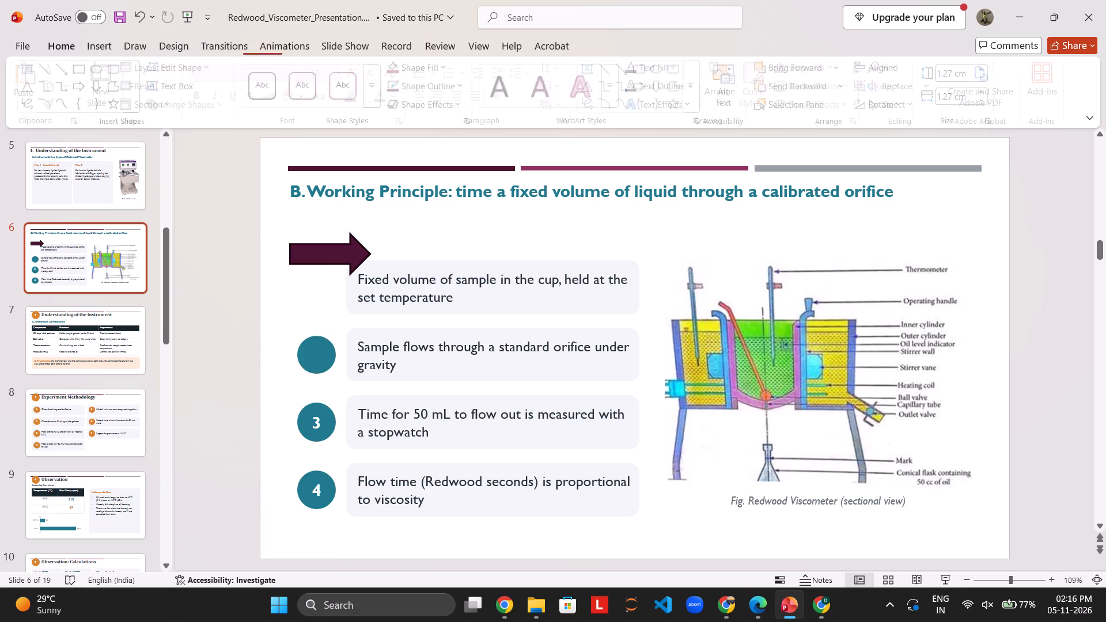
pyautogui.click(316, 358)
pyautogui.press('BackSpace')
# Delete the number 3 and its teal circle beside the "Time for 50 mL to flow out" item on slide 6.
pyautogui.click(320, 422)
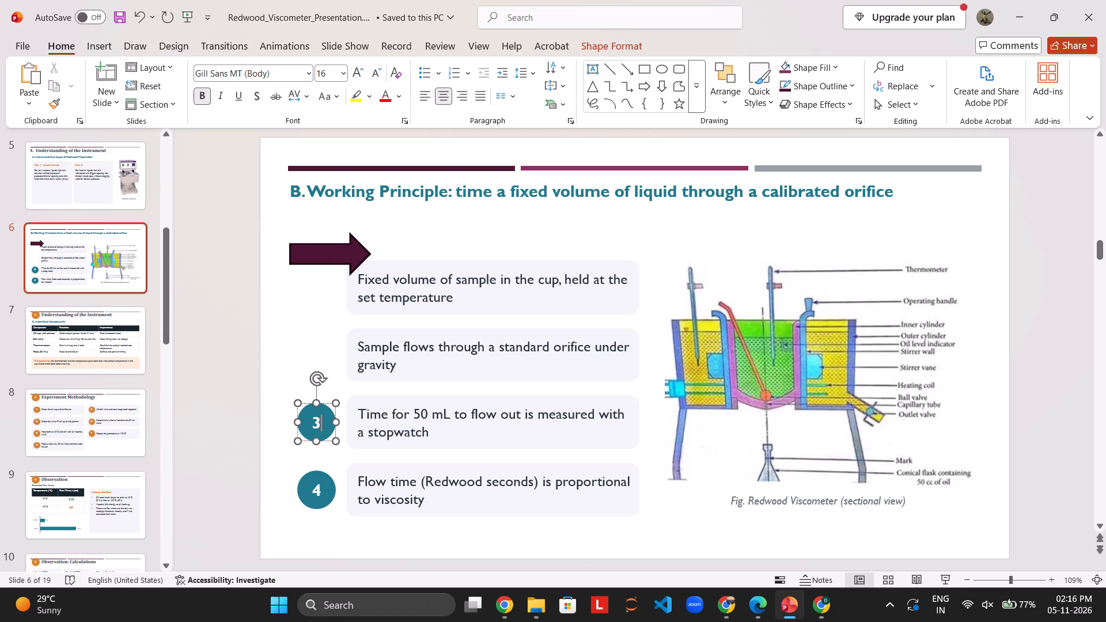
pyautogui.click(320, 422)
pyautogui.press('BackSpace')
pyautogui.click(311, 429)
pyautogui.press('BackSpace')
pyautogui.click(311, 429)
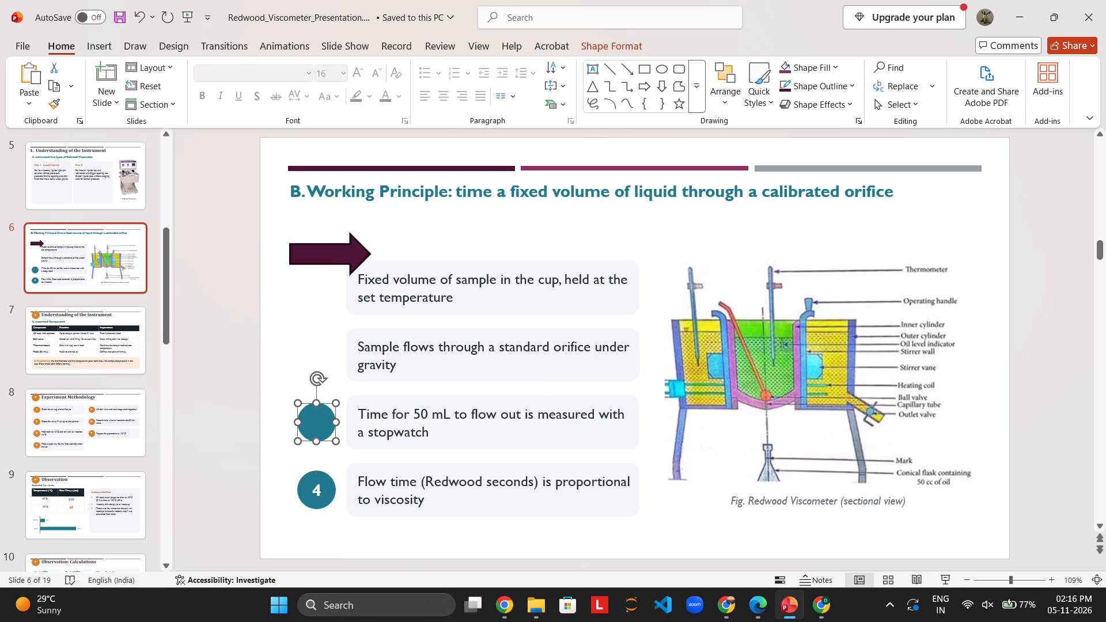
pyautogui.press('BackSpace')
# Delete the number 4 and its teal circle beside the "Flow time (Redwood seconds)" item.
pyautogui.click(318, 499)
pyautogui.press('BackSpace')
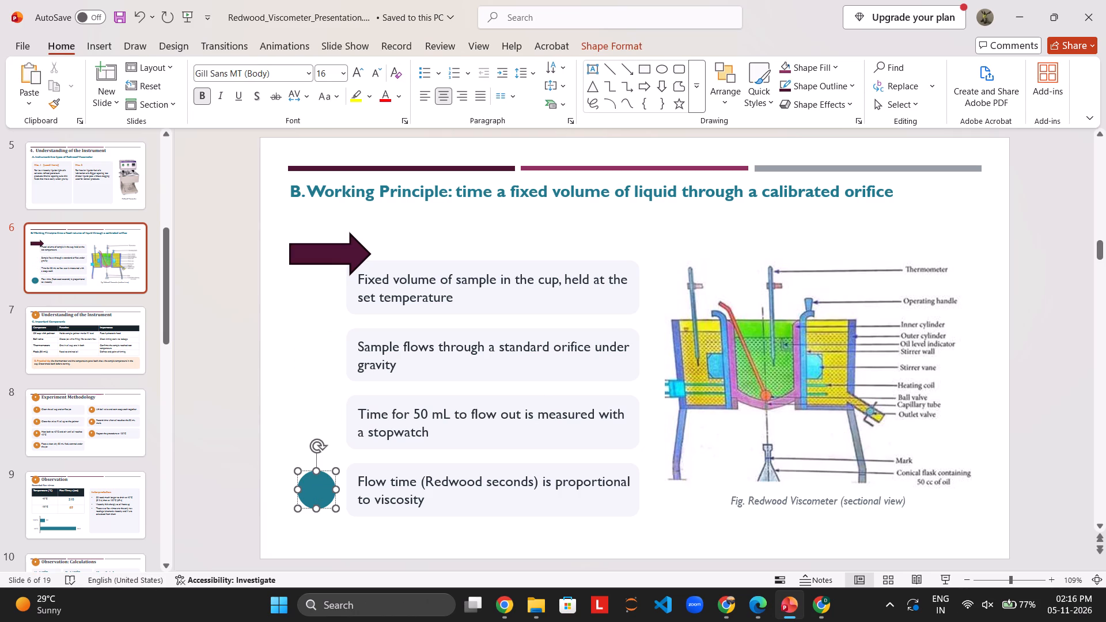
pyautogui.click(312, 497)
pyautogui.press('BackSpace')
pyautogui.press('BackSpace')
pyautogui.press('BackSpace')
pyautogui.click(312, 497)
pyautogui.press('BackSpace')
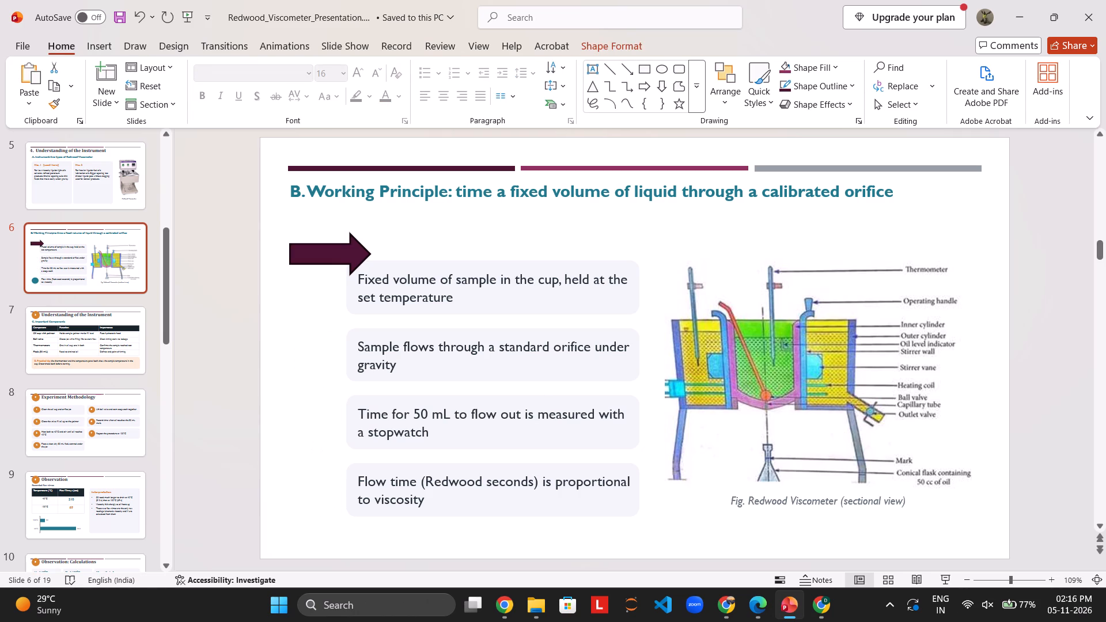
# Shrink the block arrow to about 0.89 cm high and 1.56 cm wide, and centre it beside the "Fixed volume of sample" item.
pyautogui.moveTo(321, 246); pyautogui.dragTo(303, 283)
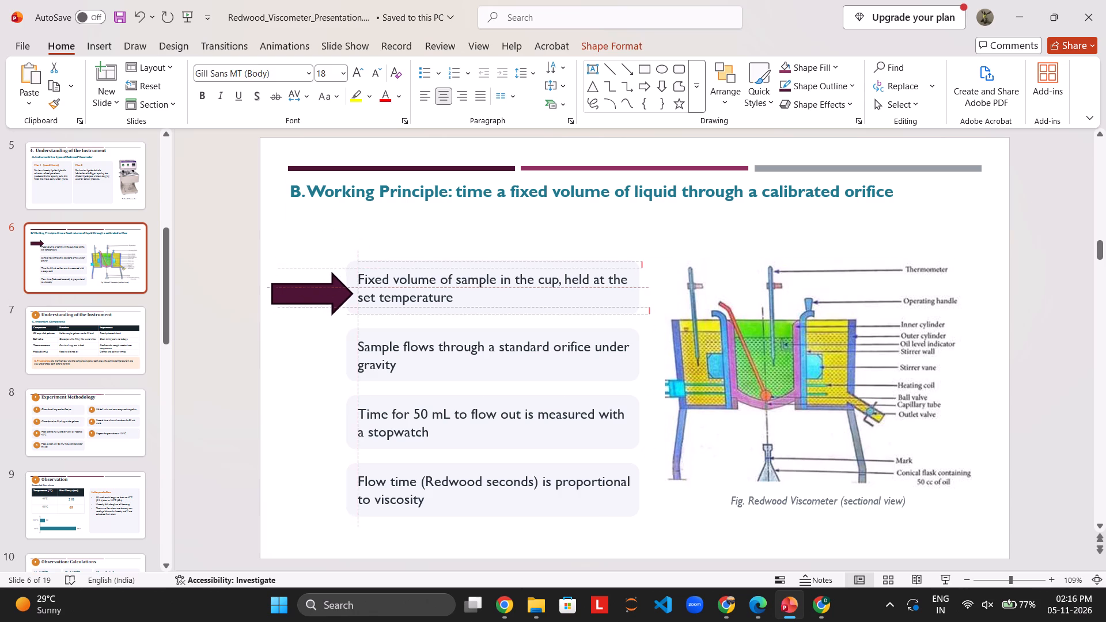
pyautogui.moveTo(303, 283); pyautogui.dragTo(302, 280)
pyautogui.moveTo(351, 304); pyautogui.dragTo(327, 296)
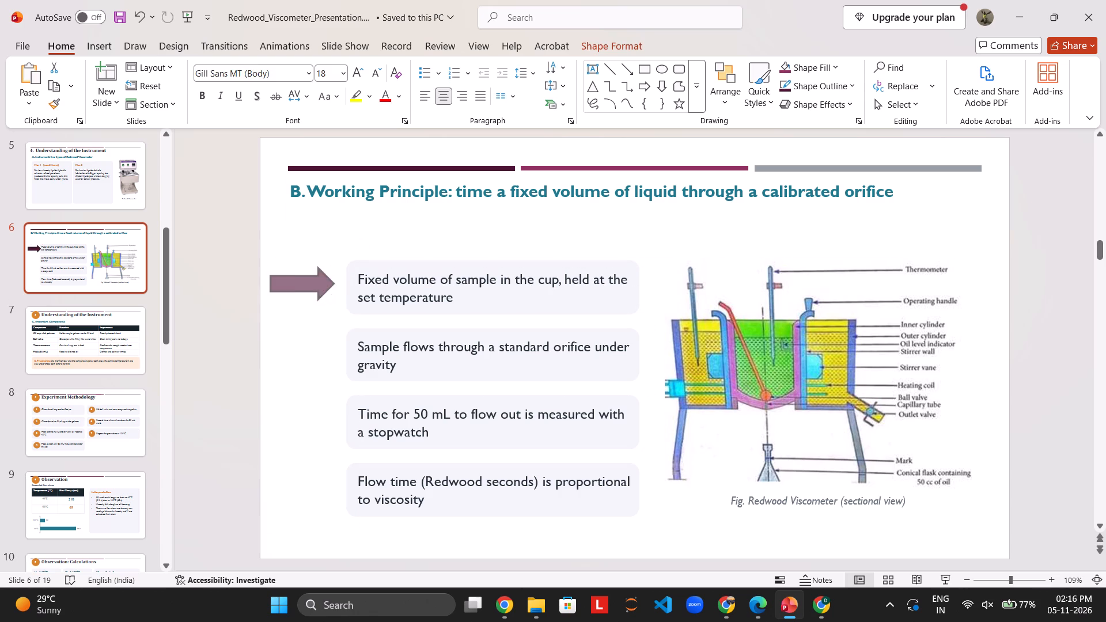
pyautogui.moveTo(327, 296); pyautogui.dragTo(330, 308)
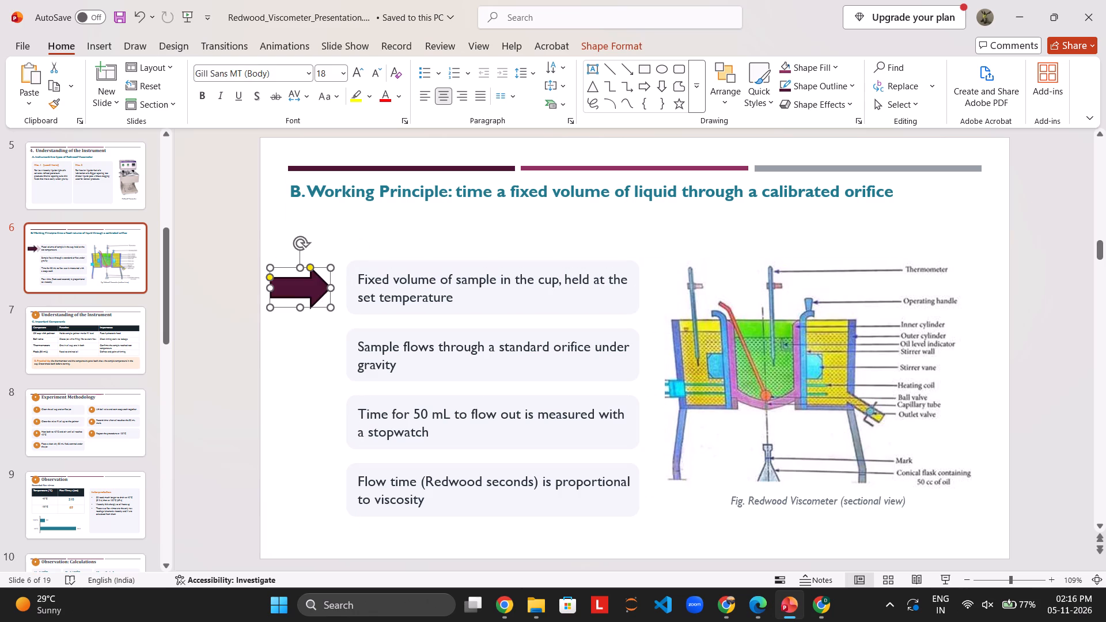
pyautogui.moveTo(309, 295); pyautogui.dragTo(312, 295)
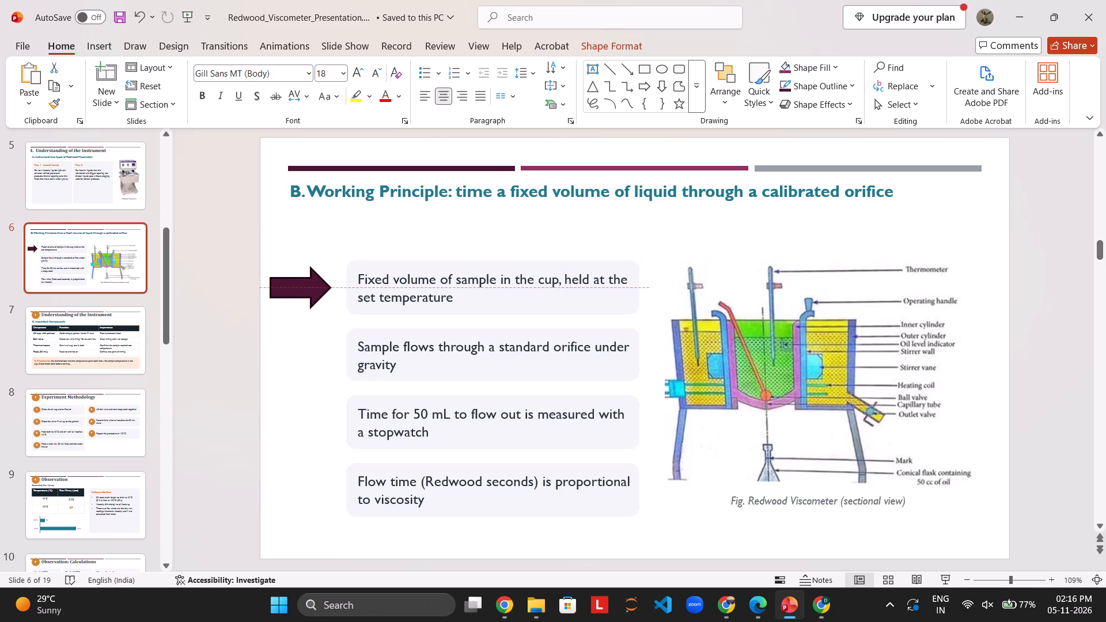
pyautogui.moveTo(312, 295); pyautogui.dragTo(315, 295)
pyautogui.moveTo(336, 309); pyautogui.dragTo(325, 295)
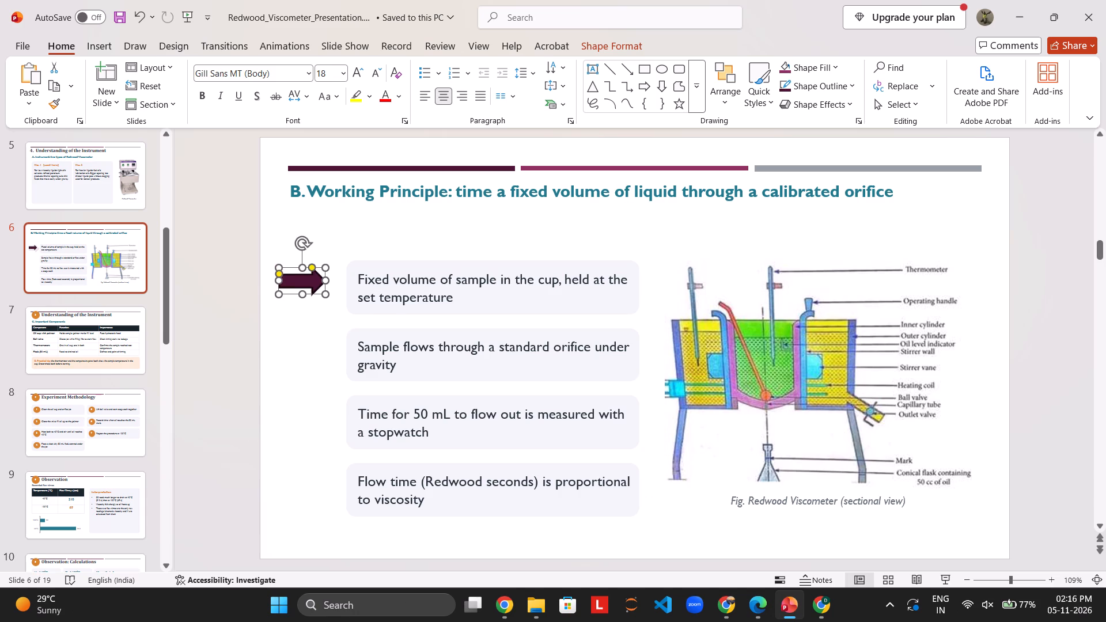
pyautogui.moveTo(304, 284); pyautogui.dragTo(306, 291)
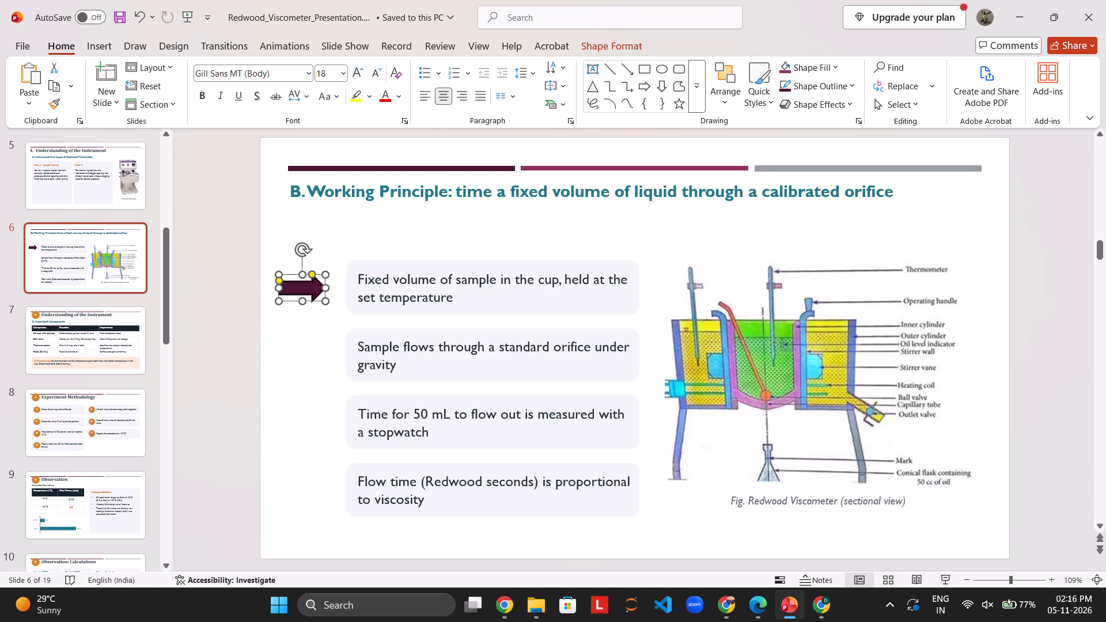
# Copy the resized arrow and place the duplicate beside the "Sample flows through a standard orifice" item, aligned under the first arrow.
pyautogui.rightClick(307, 291)
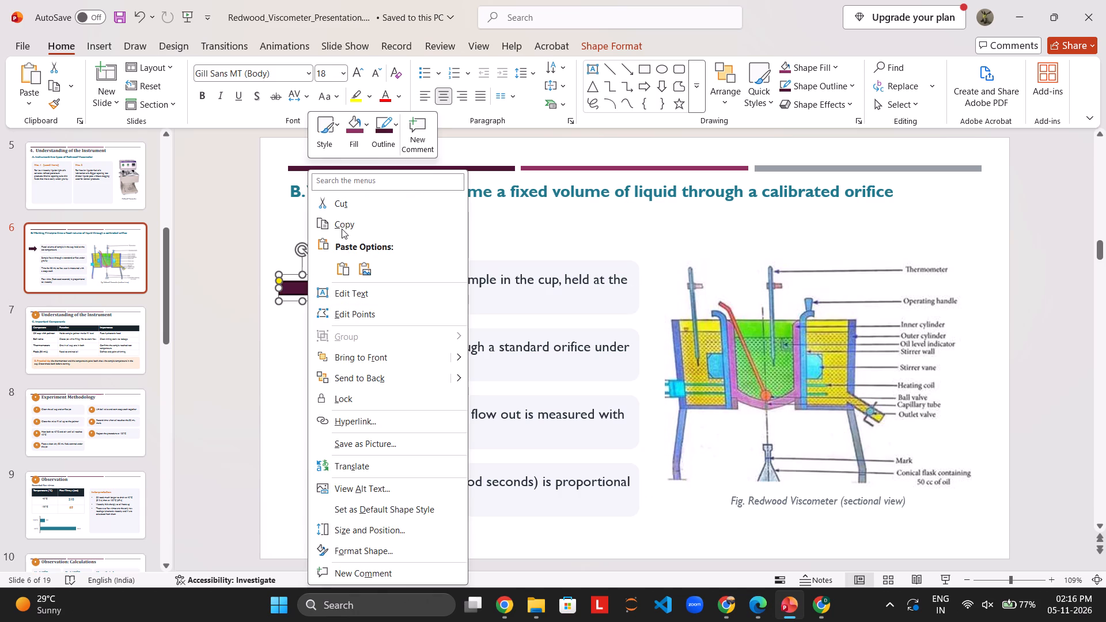
pyautogui.click(342, 229)
pyautogui.click(309, 366)
pyautogui.hotkey('ctrl', 'v')
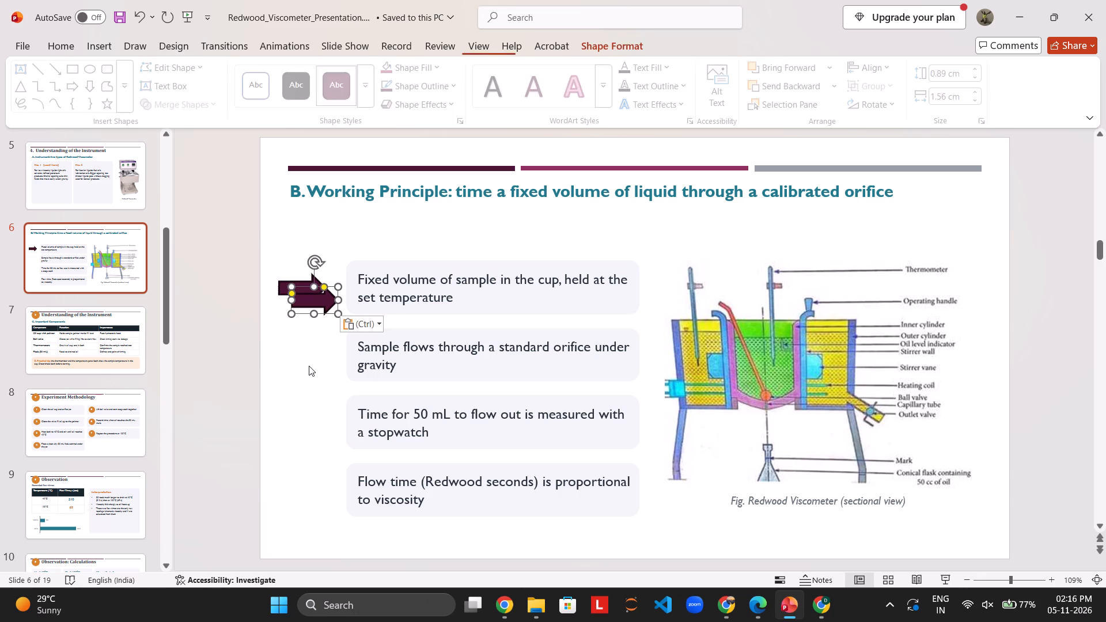
pyautogui.moveTo(302, 298); pyautogui.dragTo(296, 356)
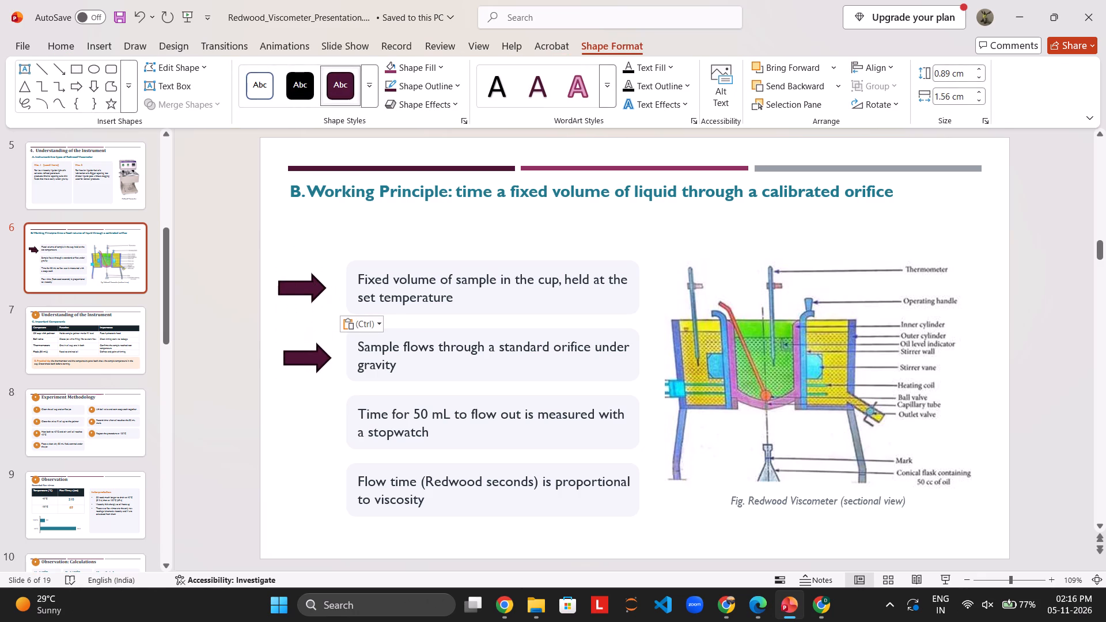
pyautogui.moveTo(296, 356); pyautogui.dragTo(290, 355)
# Paste another arrow and place it beside the "Time for 50 mL to flow out" item, aligned with the arrows above.
pyautogui.click(292, 408)
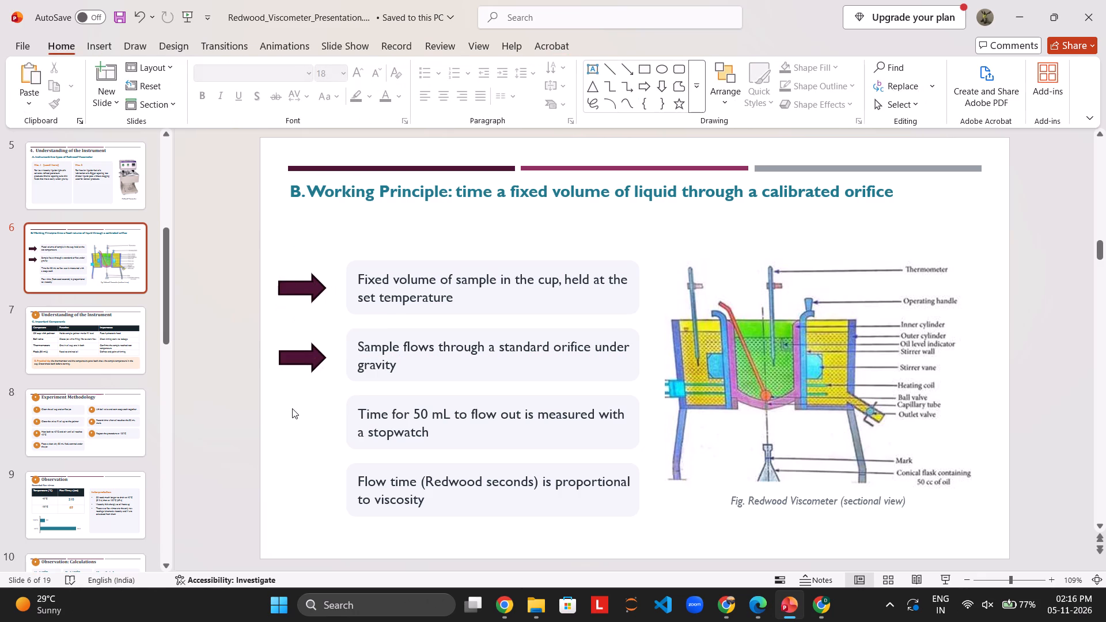
pyautogui.hotkey('ctrl', 'v')
pyautogui.moveTo(300, 304); pyautogui.dragTo(296, 434)
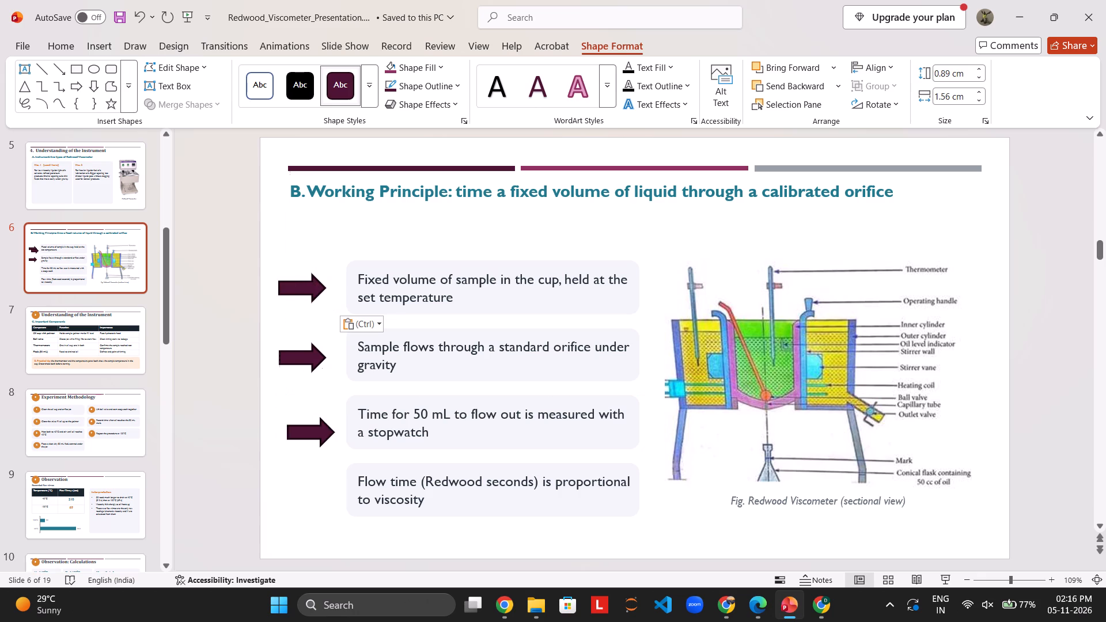
pyautogui.moveTo(296, 434); pyautogui.dragTo(287, 433)
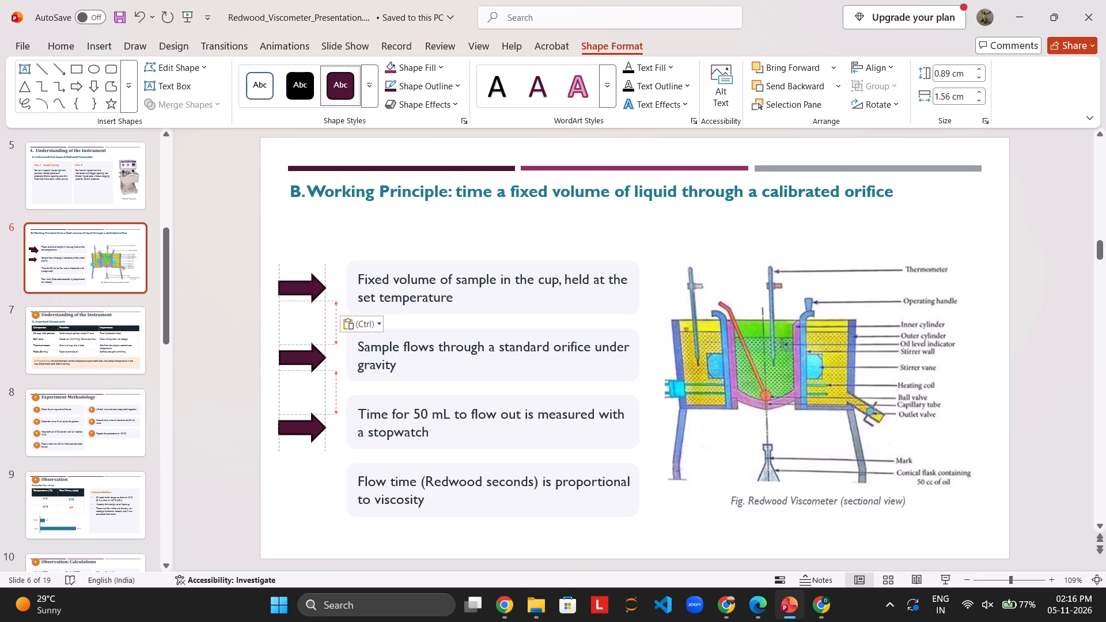
pyautogui.moveTo(287, 433); pyautogui.dragTo(288, 429)
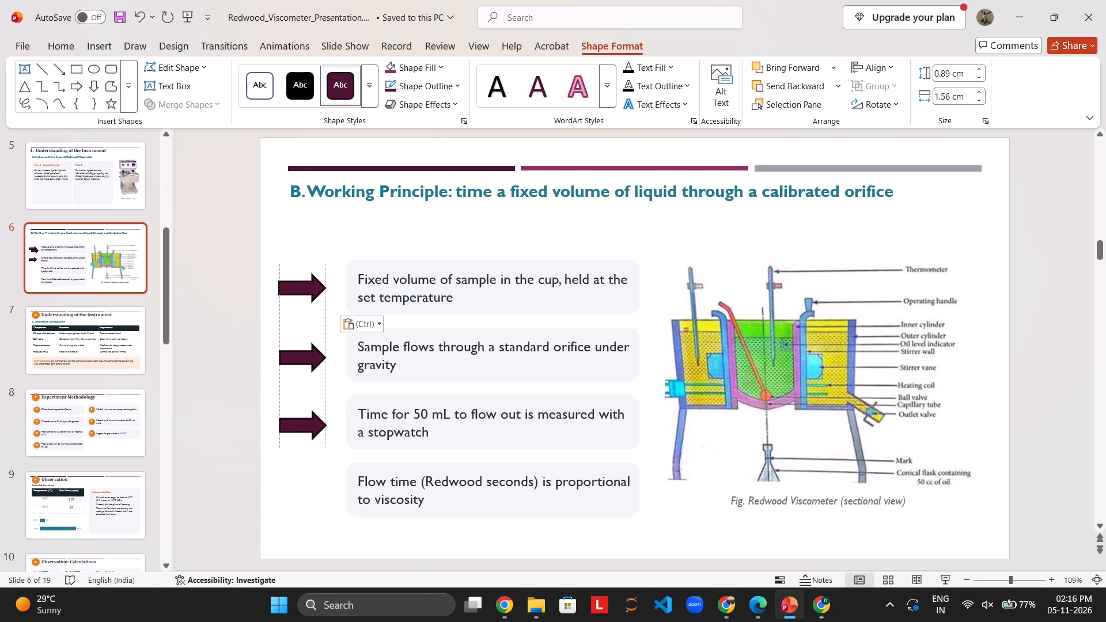
pyautogui.moveTo(288, 429); pyautogui.dragTo(286, 429)
pyautogui.moveTo(286, 429); pyautogui.dragTo(287, 430)
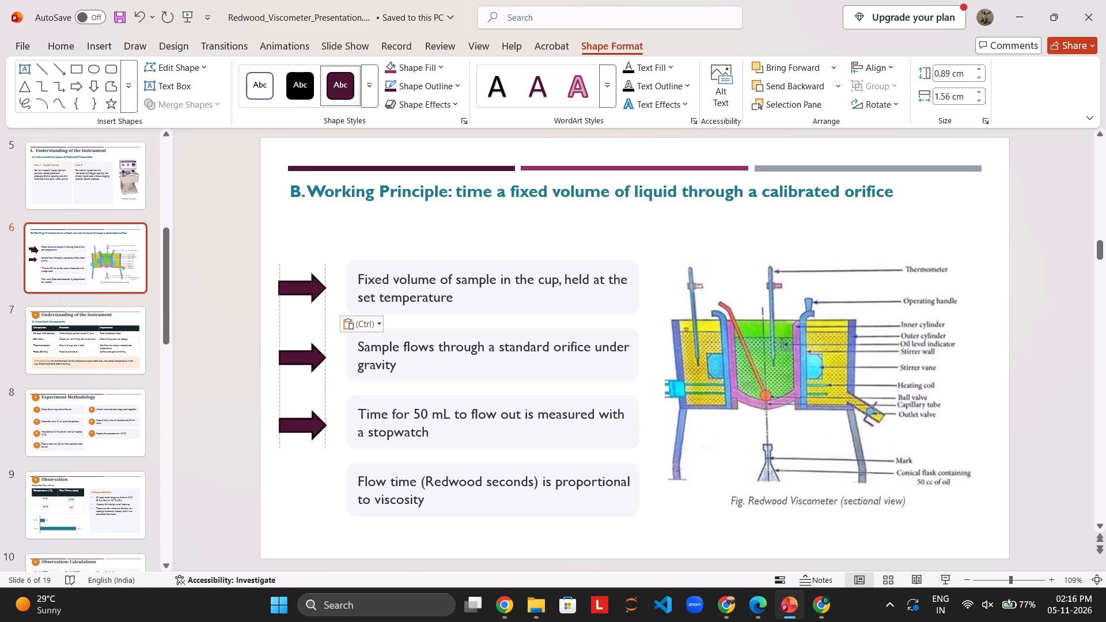
pyautogui.moveTo(287, 430); pyautogui.dragTo(287, 426)
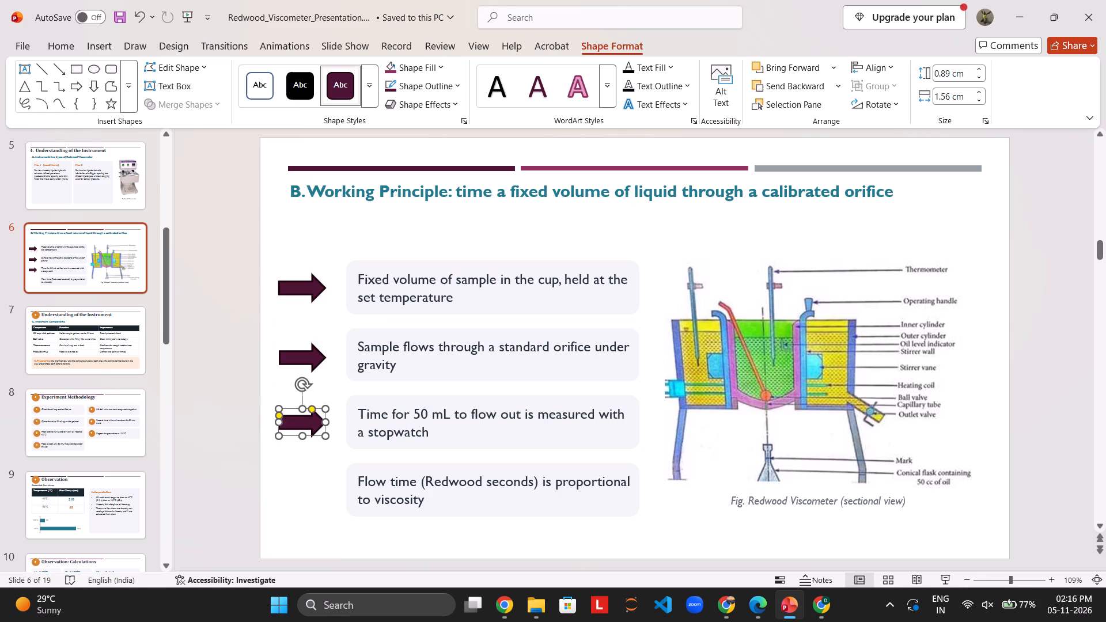
# Paste a fourth arrow and place it beside the "Flow time (Redwood seconds)" item, aligned with the other arrows.
pyautogui.click(296, 495)
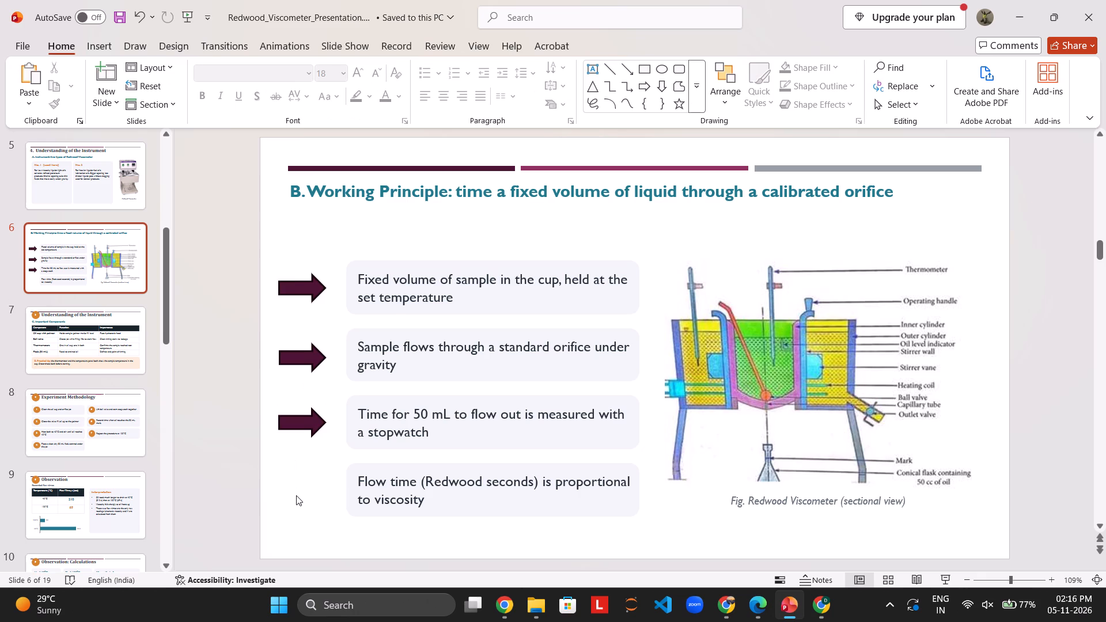
pyautogui.hotkey('ctrl', 'v')
pyautogui.keyDown('ctrl'); pyautogui.click(296, 495); pyautogui.keyUp('ctrl')
pyautogui.moveTo(306, 294); pyautogui.dragTo(292, 488)
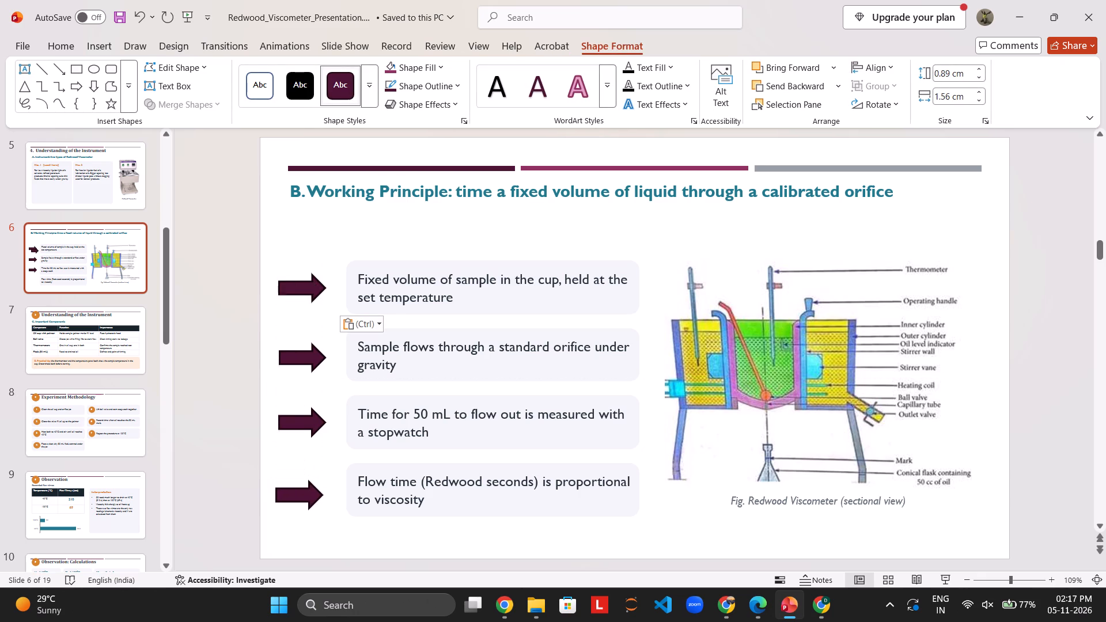
pyautogui.moveTo(292, 488); pyautogui.dragTo(293, 488)
pyautogui.moveTo(293, 488); pyautogui.dragTo(296, 488)
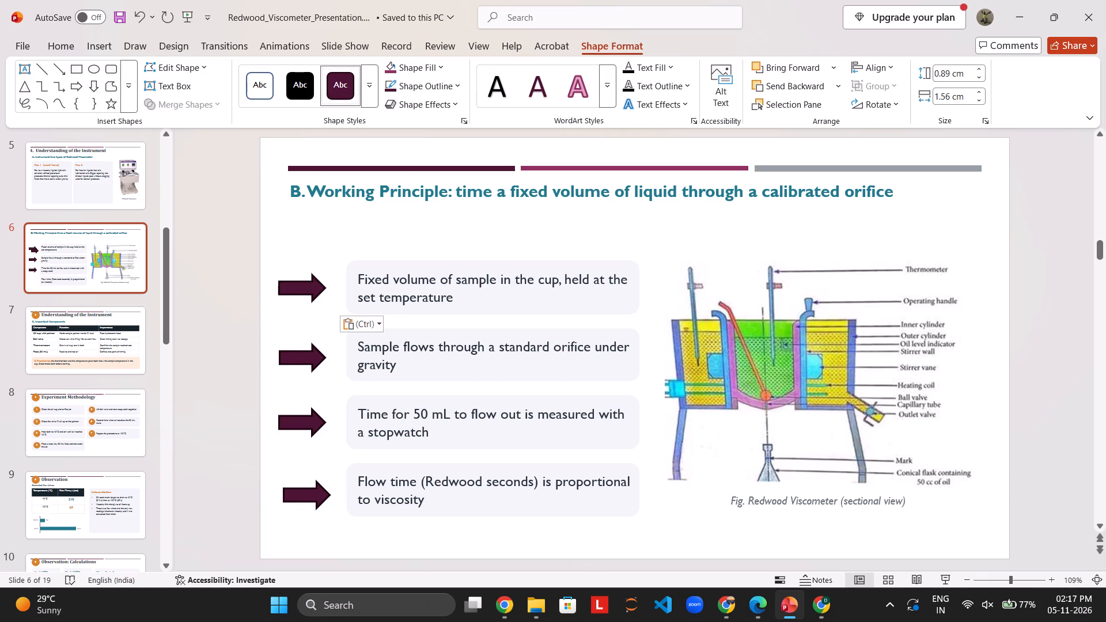
pyautogui.moveTo(296, 488); pyautogui.dragTo(293, 486)
pyautogui.click(326, 446)
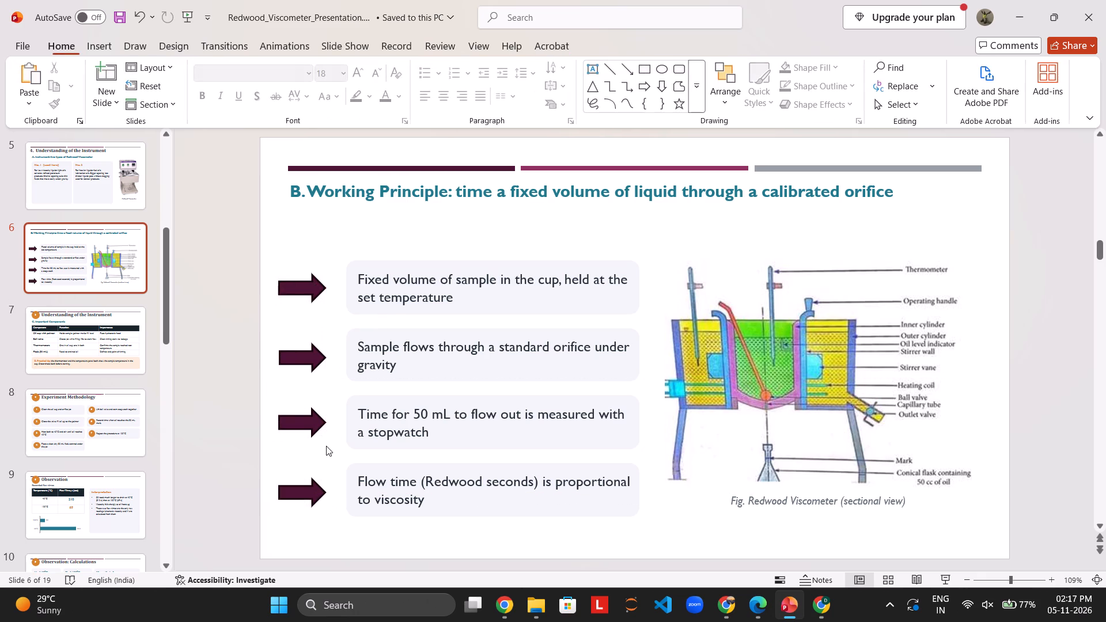
# Fine-tune the position of the arrow beside the "Time for 50 mL to flow out" item.
pyautogui.click(306, 414)
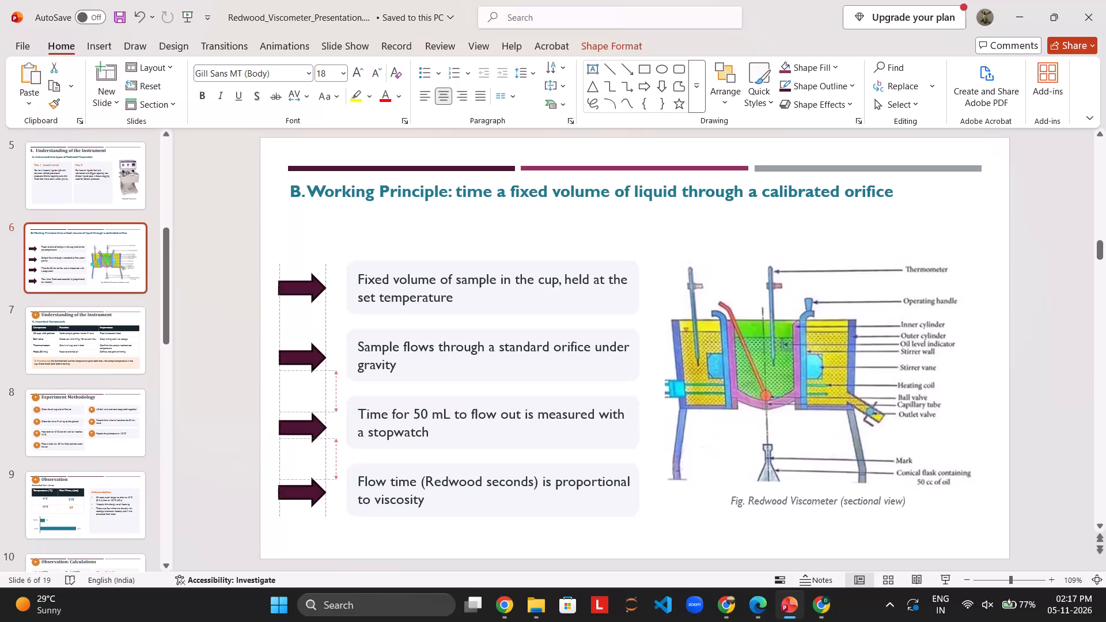
pyautogui.click(355, 452)
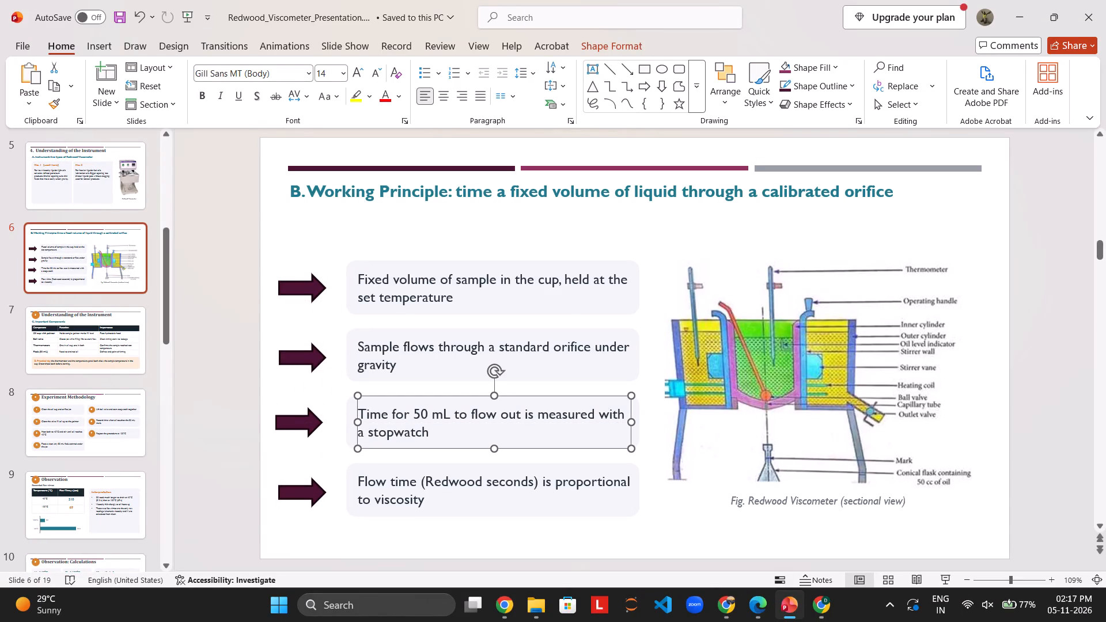
pyautogui.click(248, 409)
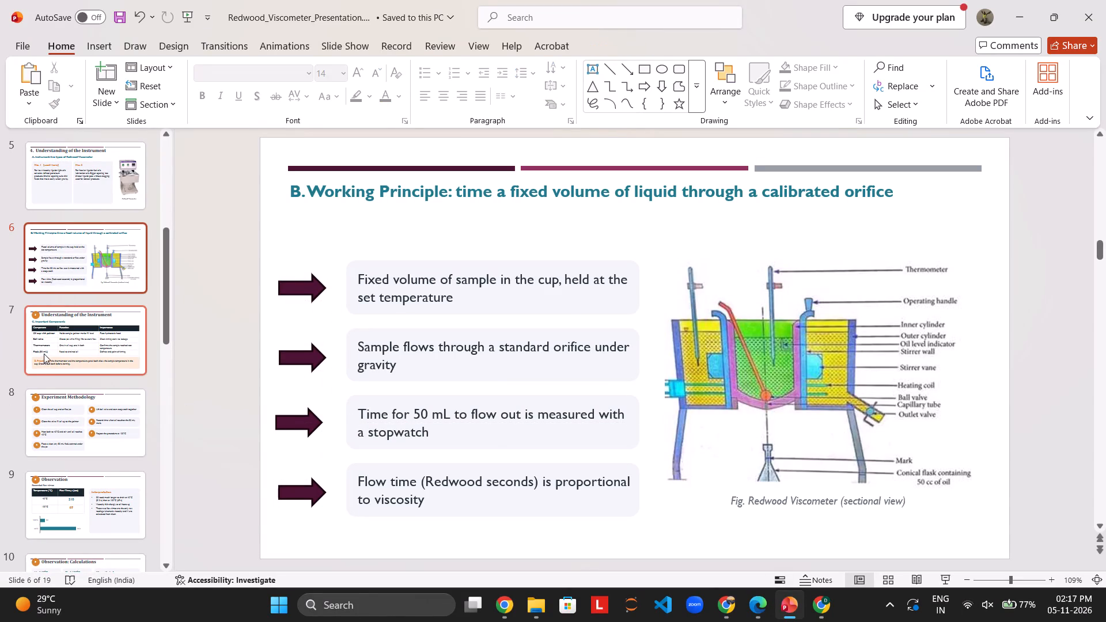
# Delete the number 3 and its orange circle beside the "Understanding of the Instrument" title on slide 7.
pyautogui.click(45, 352)
pyautogui.click(317, 180)
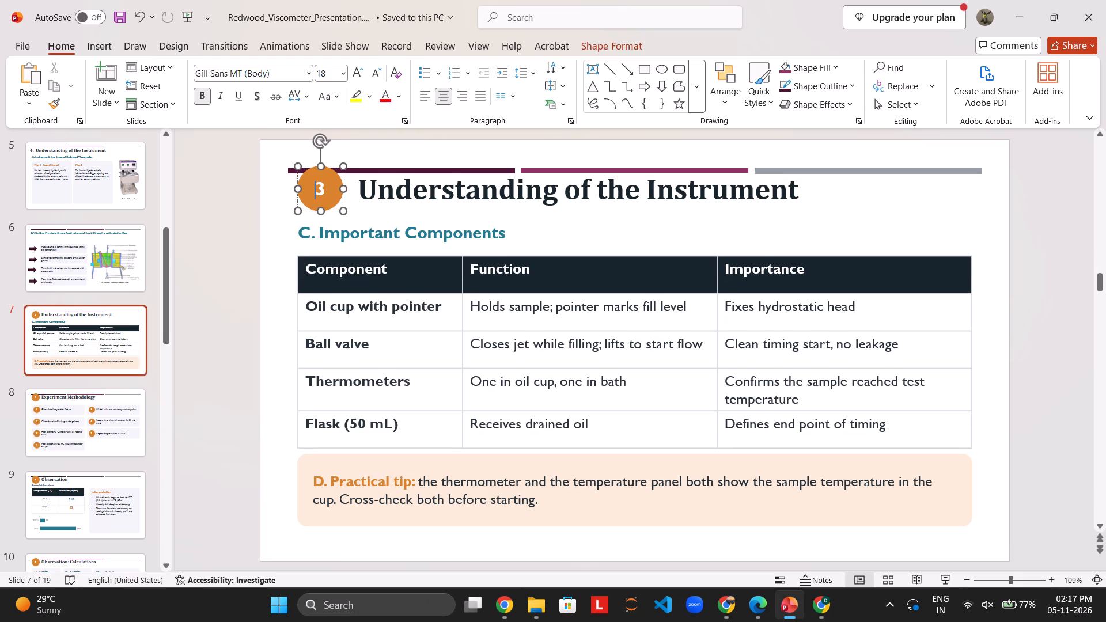
pyautogui.press('BackSpace')
pyautogui.click(316, 187)
pyautogui.click(329, 180)
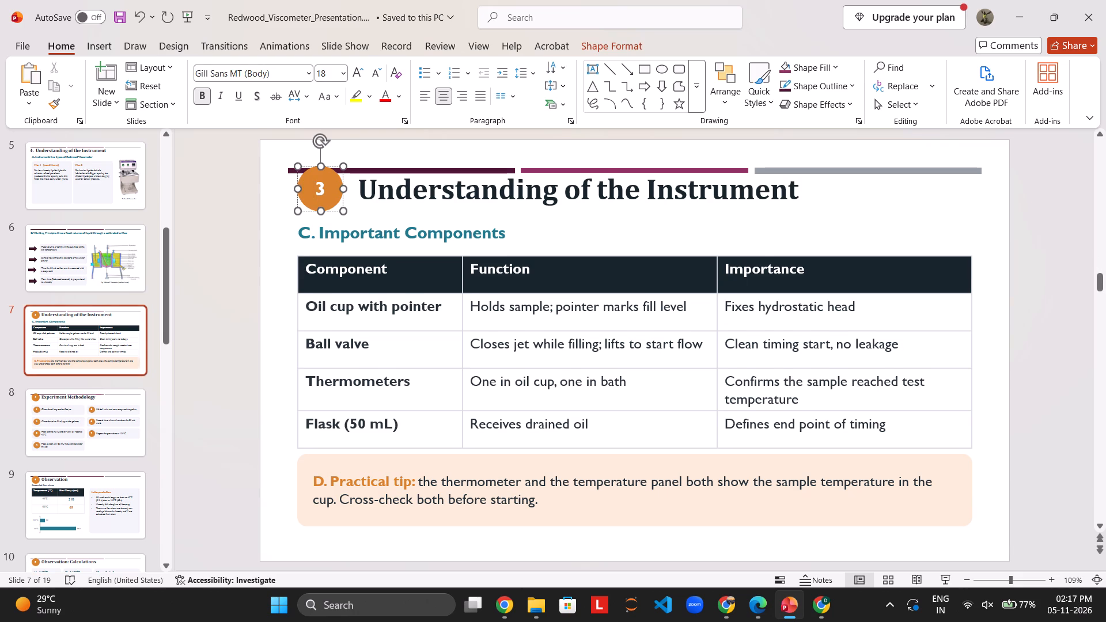
pyautogui.press('BackSpace')
pyautogui.press('BackSpace')
pyautogui.click(329, 180)
pyautogui.press('BackSpace')
# Prefix the slide 7 title with "5." and move it beneath the coloured bars, flush with their left end.
pyautogui.click(366, 183)
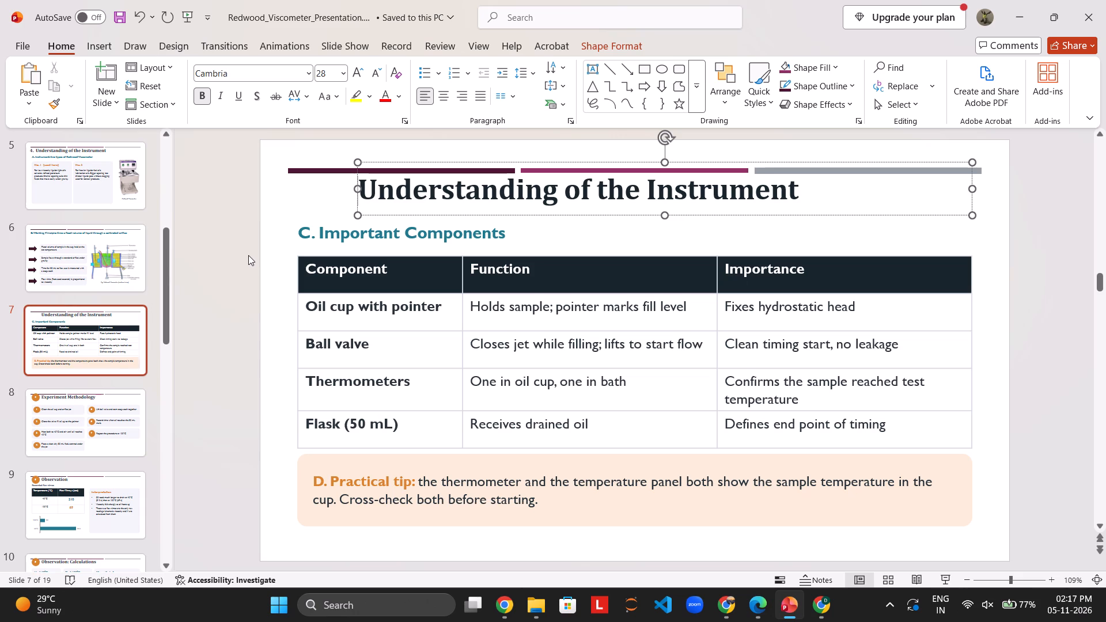
pyautogui.write('5..')
pyautogui.press('BackSpace')
pyautogui.press('space')
pyautogui.press('space')
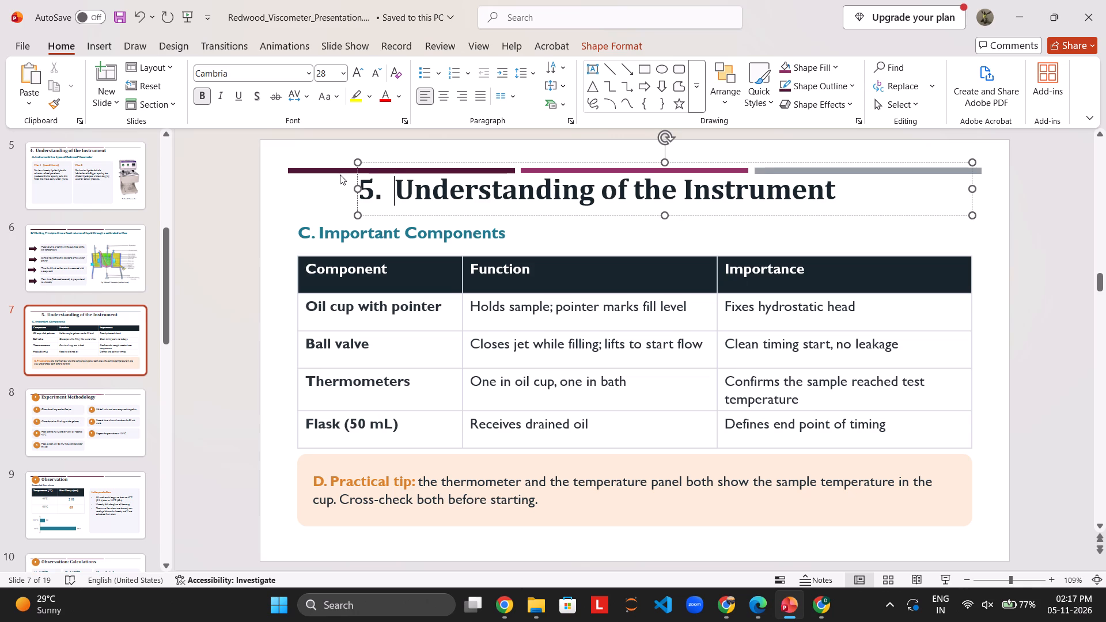
pyautogui.moveTo(394, 161); pyautogui.dragTo(329, 167)
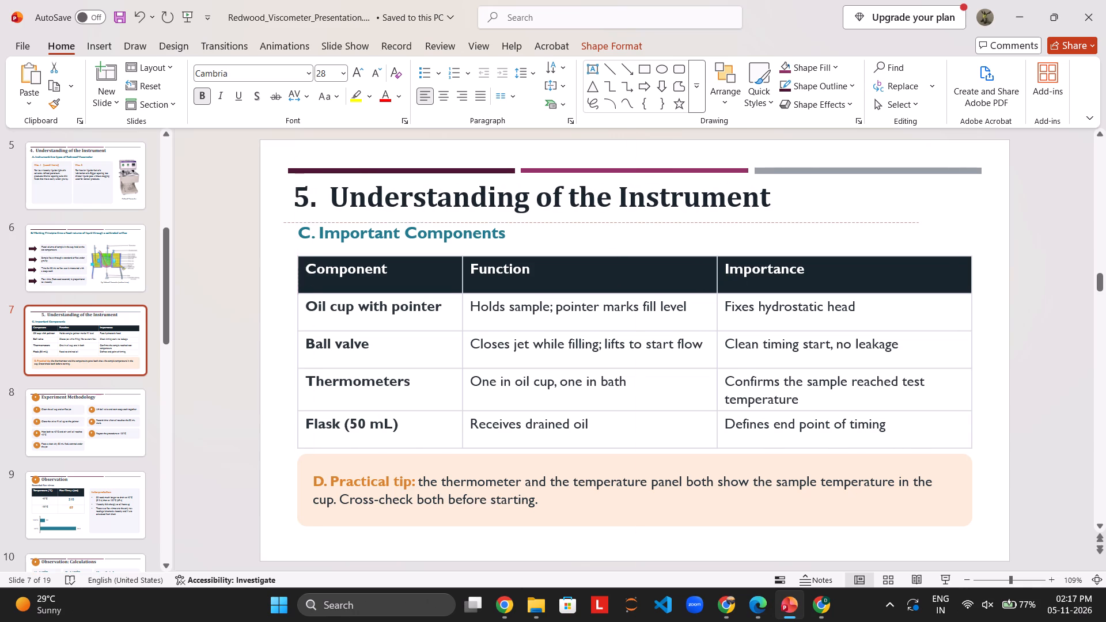
pyautogui.moveTo(329, 167); pyautogui.dragTo(325, 165)
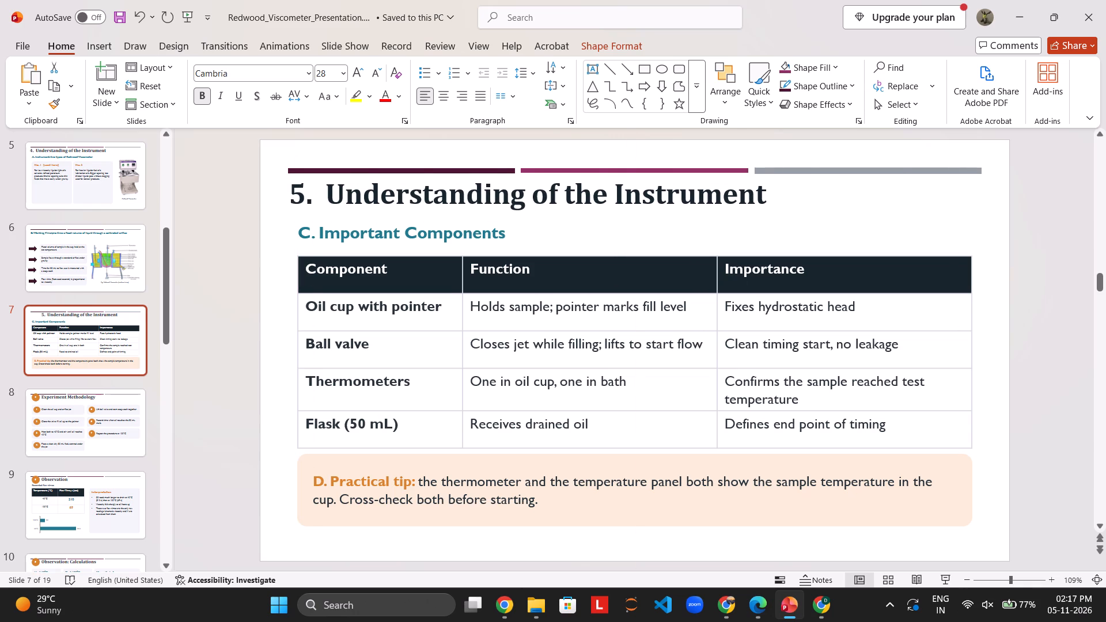
# Delete the number 4 and its orange circle beside the "Experiment Methodology" title on slide 8.
pyautogui.click(43, 418)
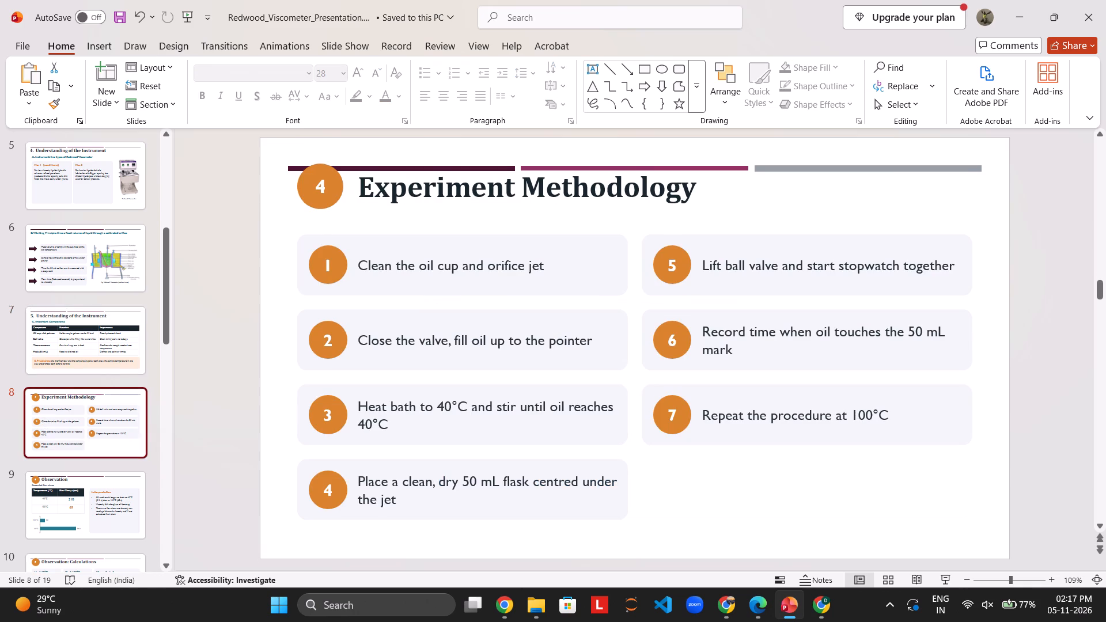
pyautogui.click(327, 184)
pyautogui.click(327, 184)
pyautogui.press('BackSpace')
pyautogui.click(327, 184)
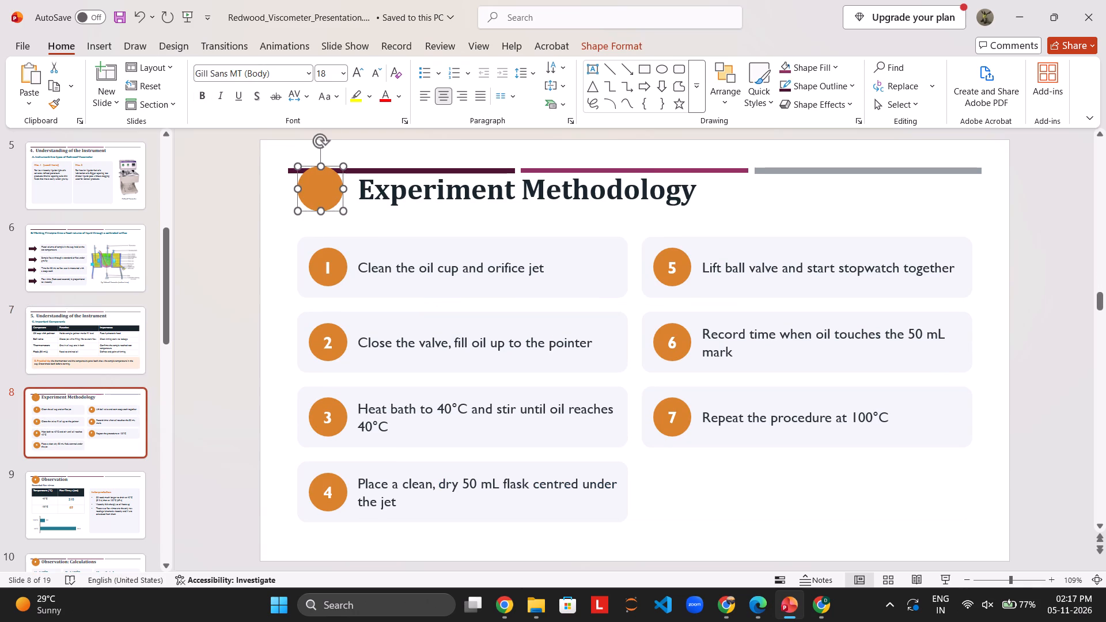
pyautogui.press('BackSpace')
pyautogui.press('BackSpace')
pyautogui.click(327, 184)
pyautogui.press('BackSpace')
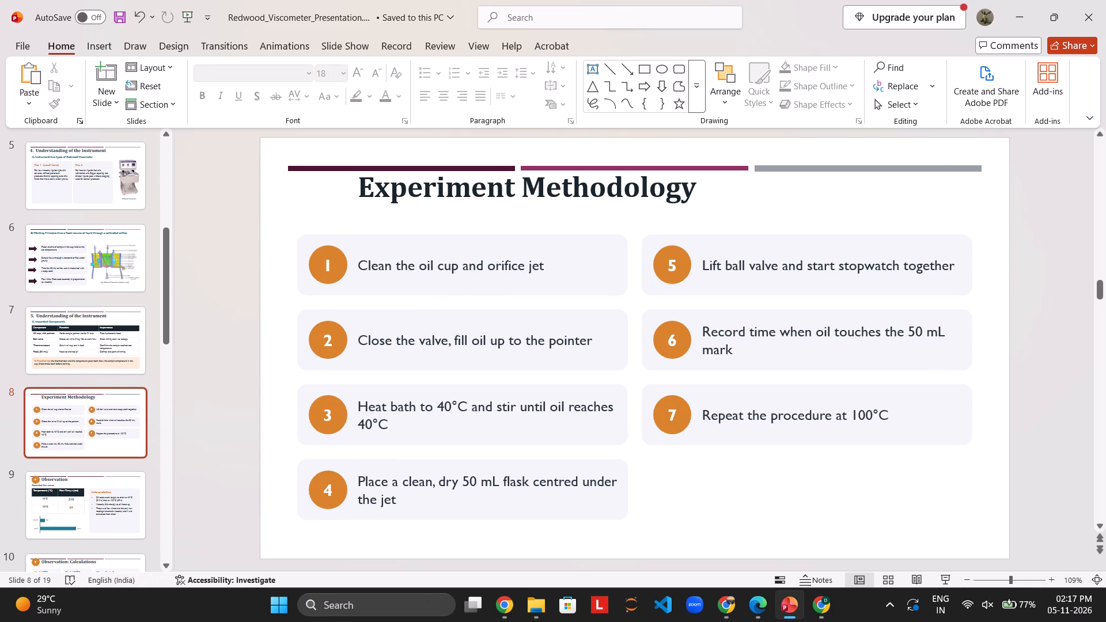
# Prefix the slide 8 title with "6." and move it beneath the coloured bars, flush with their left end.
pyautogui.click(378, 184)
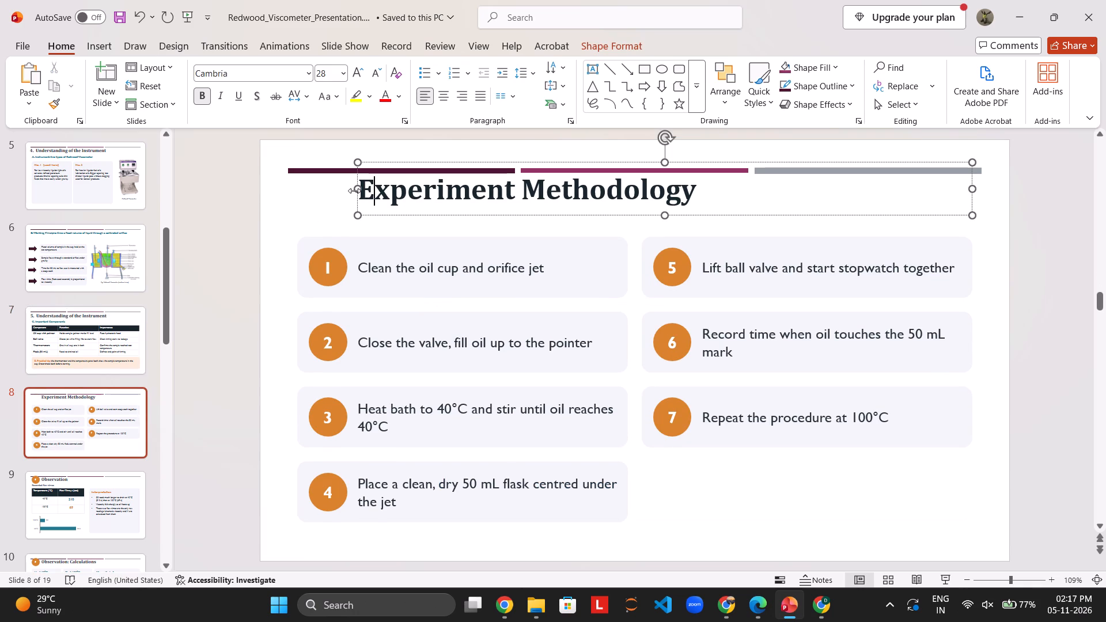
pyautogui.press('Left')
pyautogui.write('6..')
pyautogui.press('BackSpace')
pyautogui.press('space')
pyautogui.press('space')
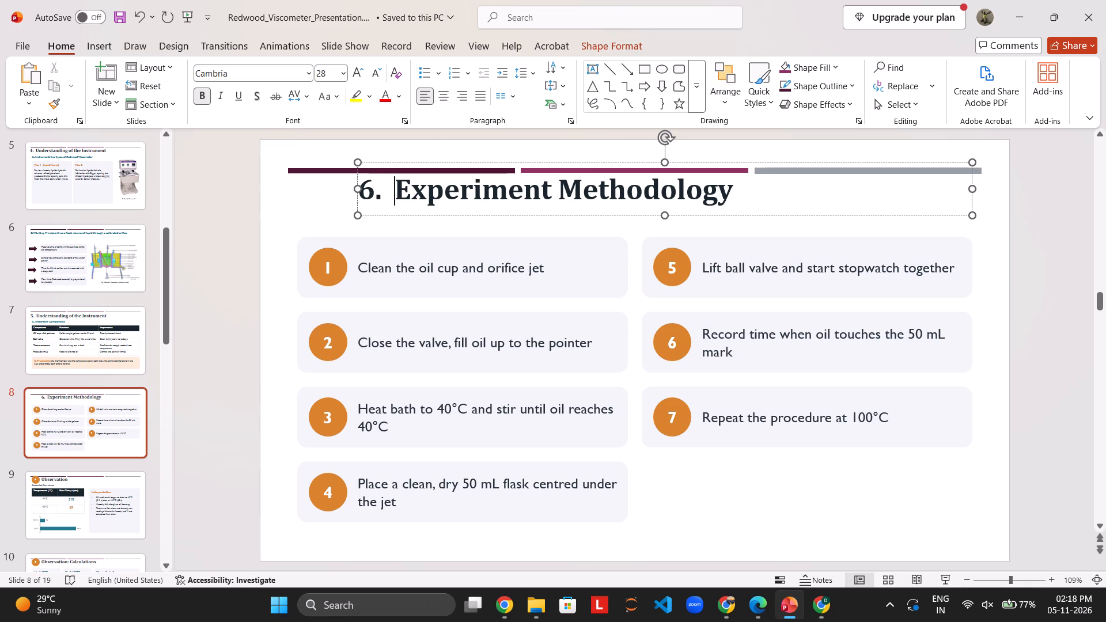
pyautogui.moveTo(387, 168); pyautogui.dragTo(316, 175)
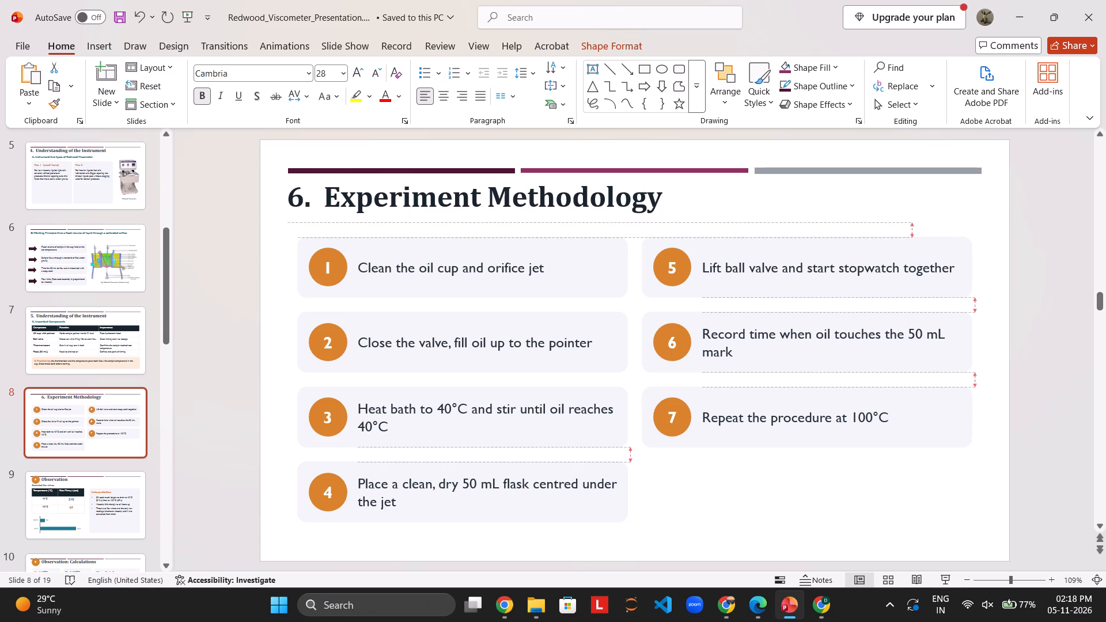
pyautogui.moveTo(316, 175); pyautogui.dragTo(316, 170)
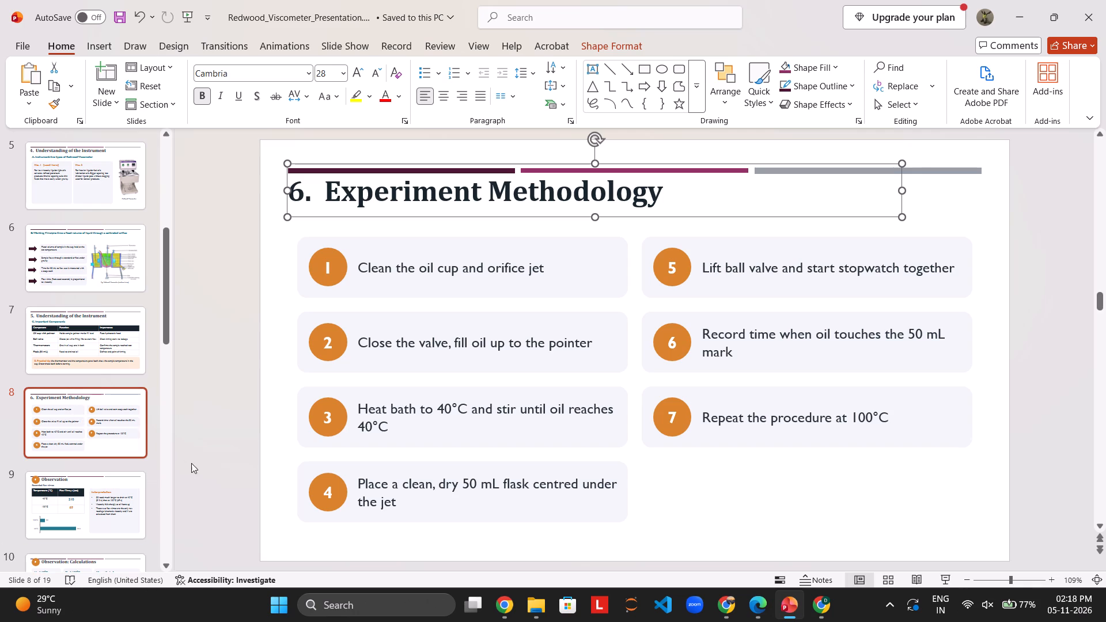
# Delete the number 5 and its orange circle beside the "Observation" title on slide 9.
pyautogui.click(86, 484)
pyautogui.click(322, 179)
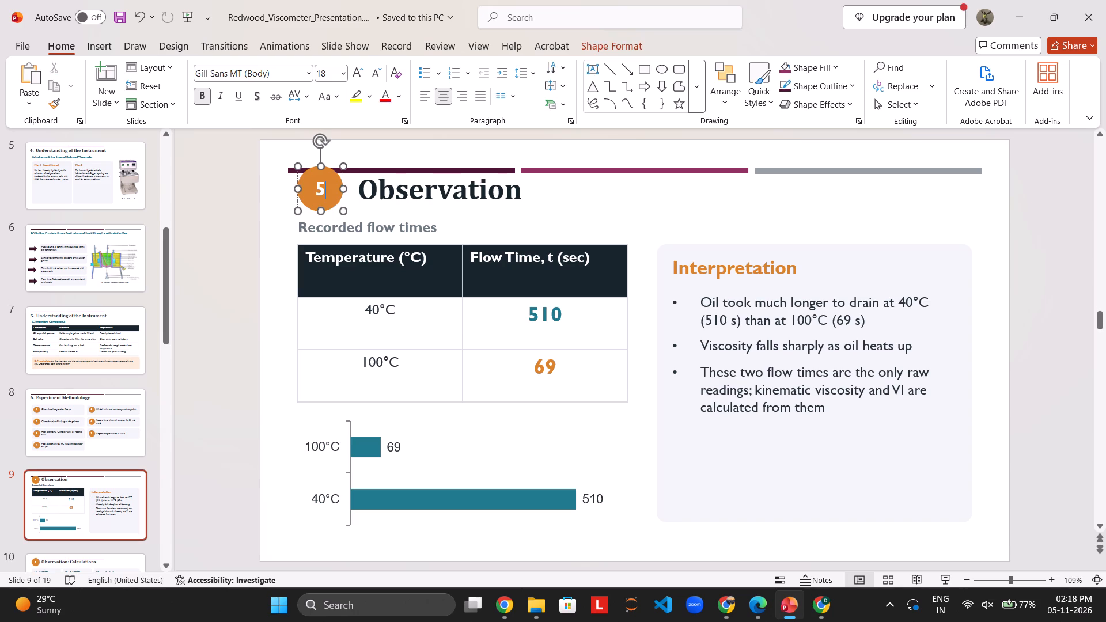
pyautogui.press('BackSpace')
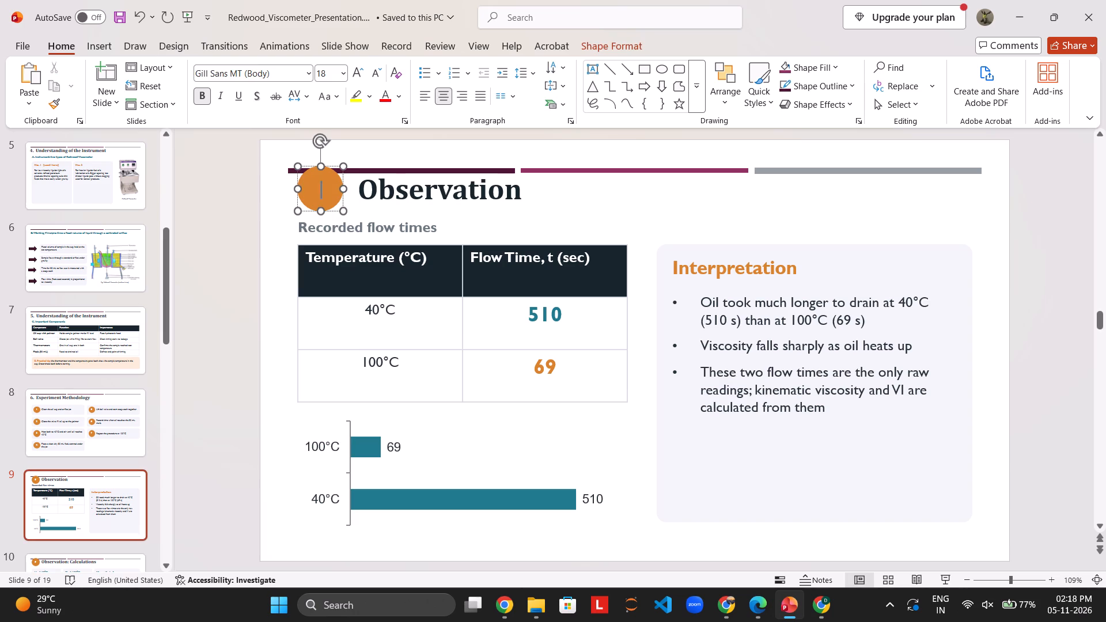
pyautogui.click(322, 179)
pyautogui.press('BackSpace')
pyautogui.press('BackSpace')
pyautogui.click(322, 179)
pyautogui.press('BackSpace')
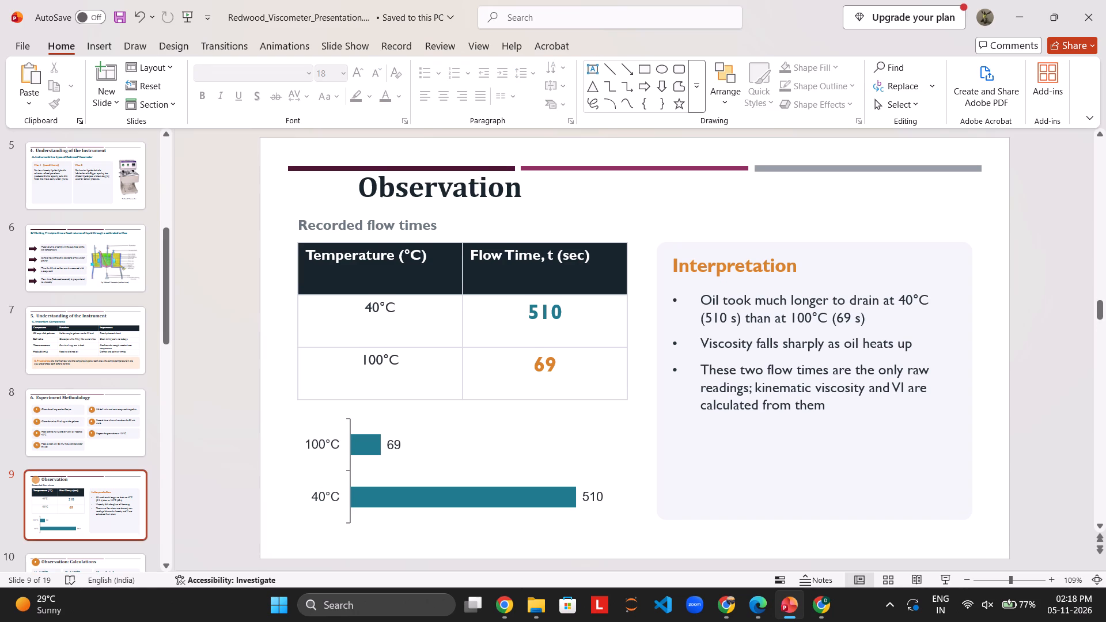
# Prefix the slide 9 title with "7." and move it beneath the coloured bars at their left end.
pyautogui.click(367, 198)
pyautogui.write('7.')
pyautogui.press('space')
pyautogui.press('space')
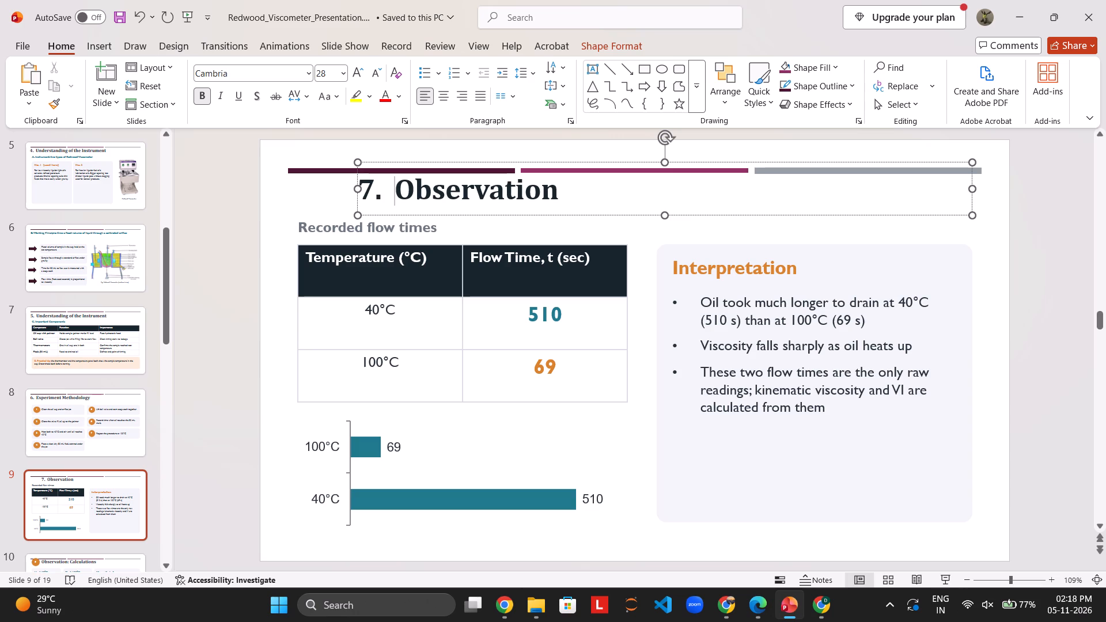
pyautogui.moveTo(387, 166); pyautogui.dragTo(315, 175)
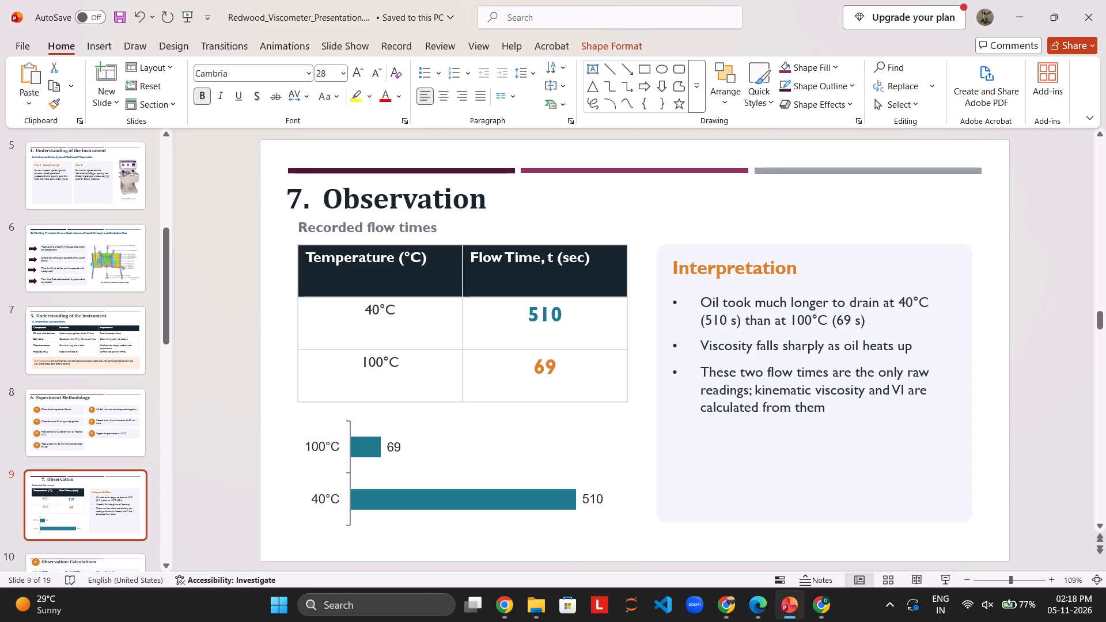
pyautogui.moveTo(315, 175); pyautogui.dragTo(314, 172)
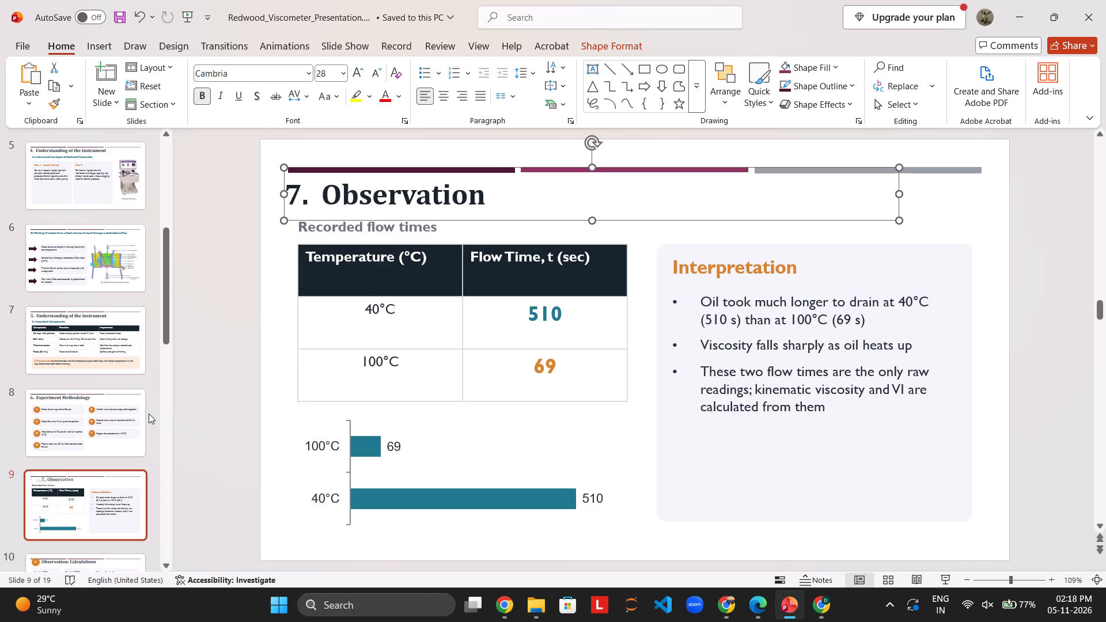
# Delete the number 5 and its orange circle beside the "Observation: Calculations" title on slide 10.
pyautogui.scroll(-1, 84, 449)
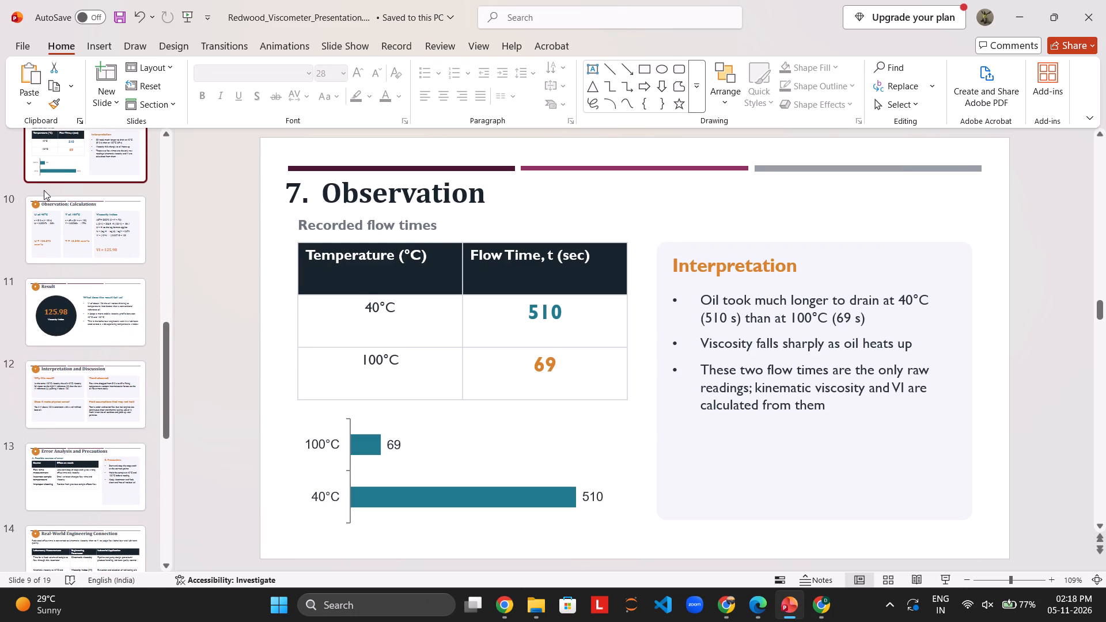
pyautogui.scroll(-3, 40, 221)
pyautogui.scroll(1, 40, 221)
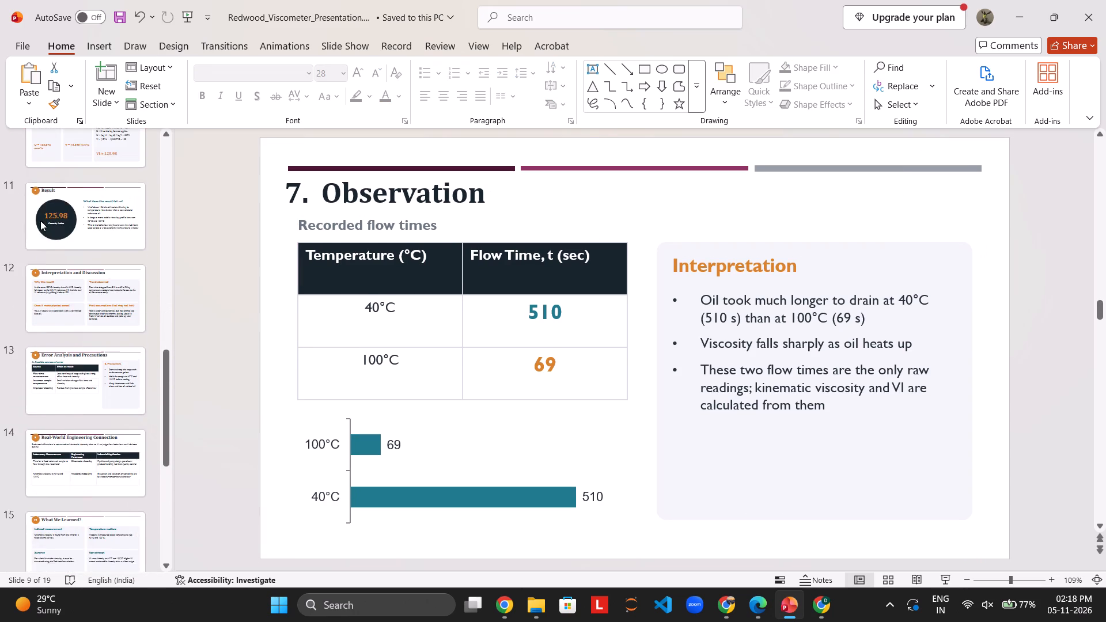
pyautogui.scroll(1, 40, 221)
pyautogui.scroll(-1, 40, 221)
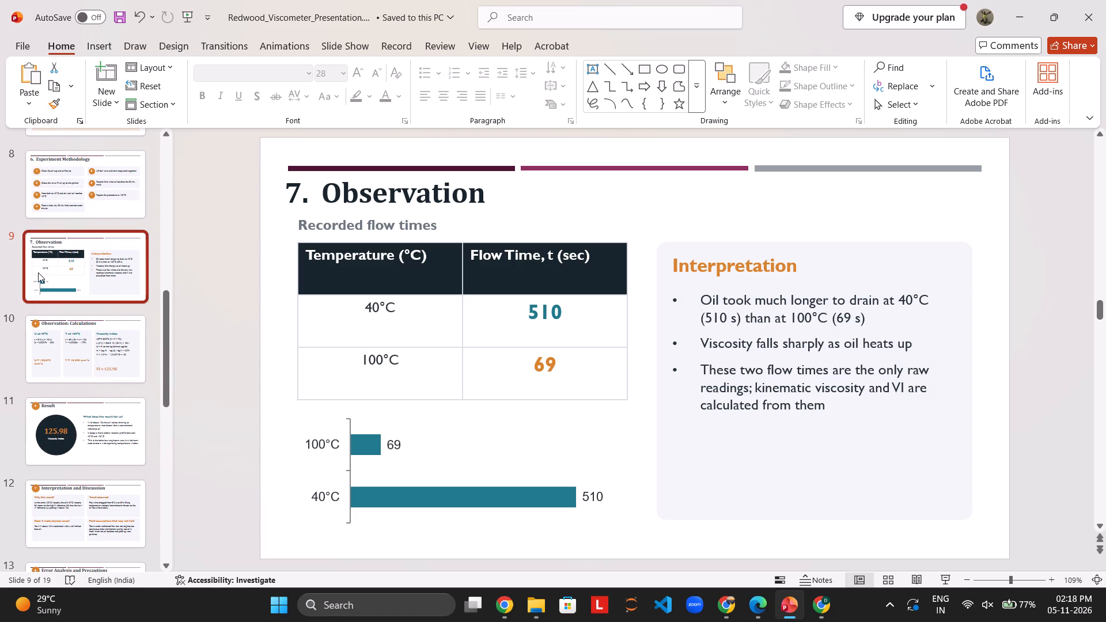
pyautogui.click(48, 339)
pyautogui.click(306, 204)
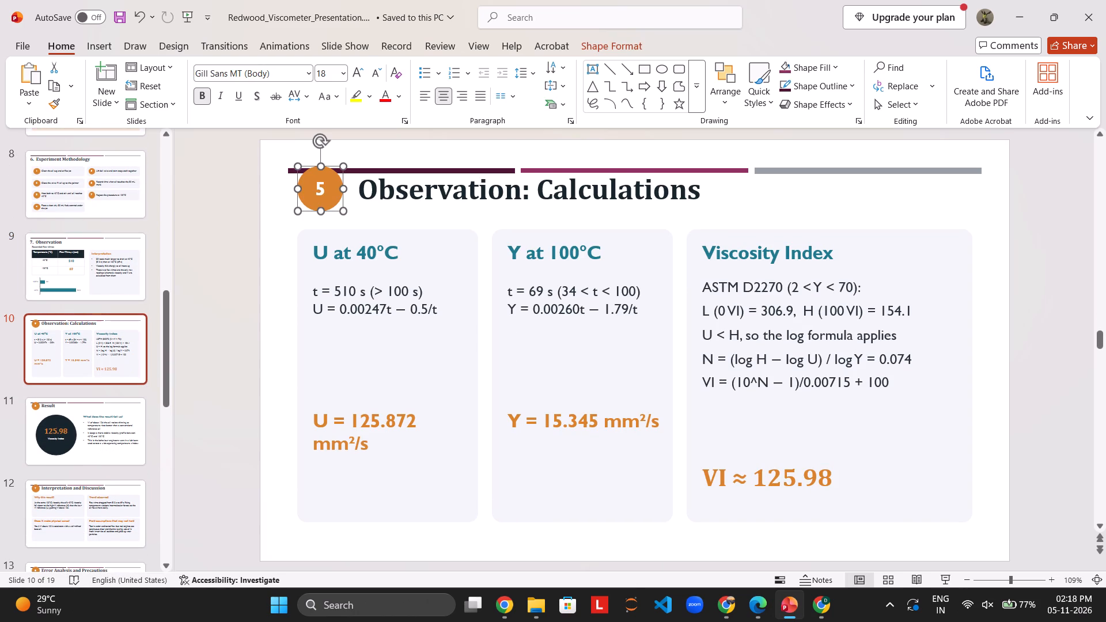
pyautogui.press('BackSpace')
pyautogui.click(316, 179)
pyautogui.press('BackSpace')
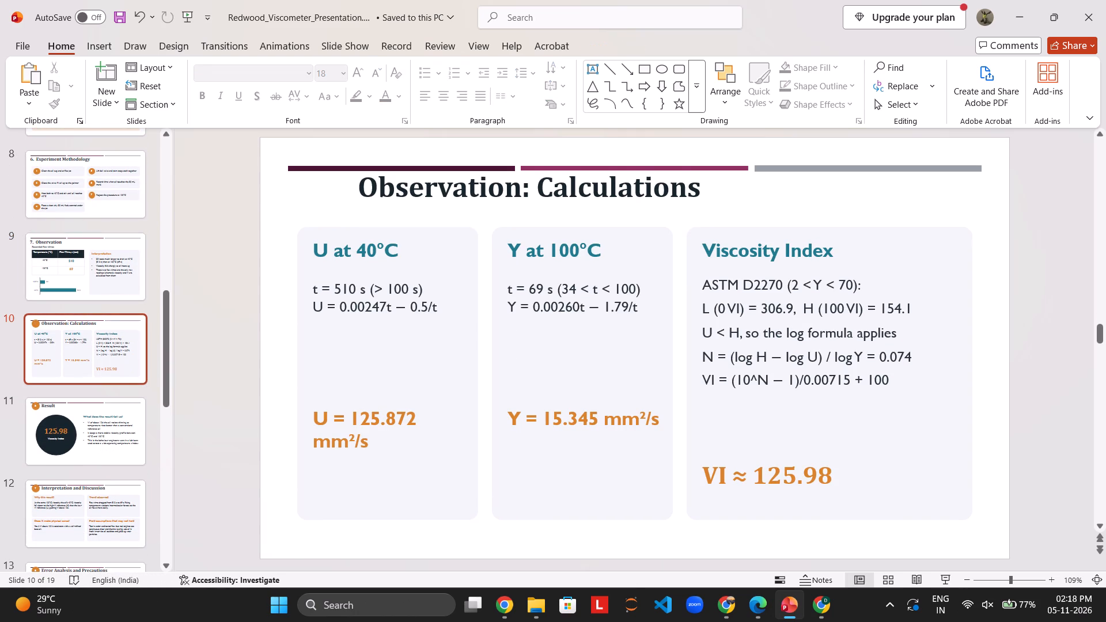
# Move the unnumbered "Observation: Calculations" title on slide 10 beneath the coloured bars, flush with their left end.
pyautogui.click(361, 187)
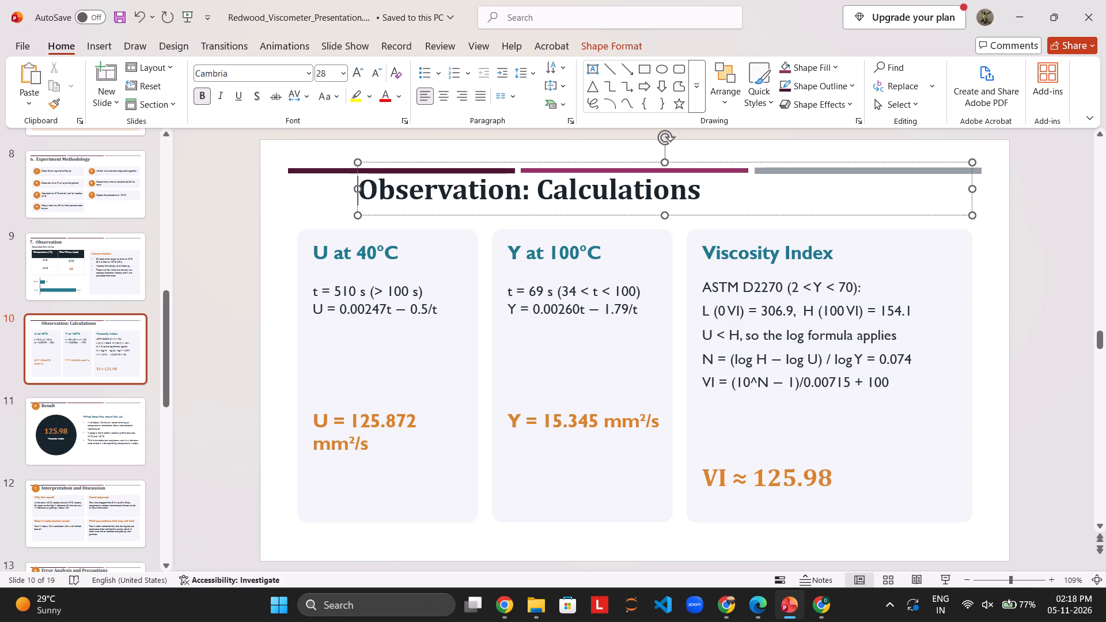
pyautogui.moveTo(420, 164); pyautogui.dragTo(346, 169)
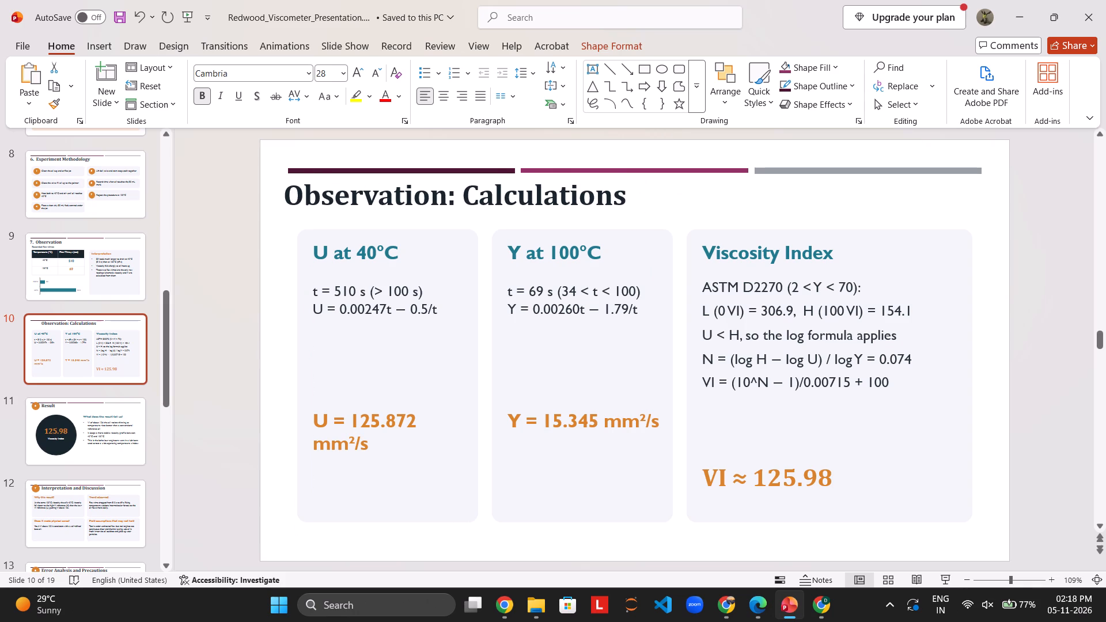
pyautogui.moveTo(346, 169); pyautogui.dragTo(350, 170)
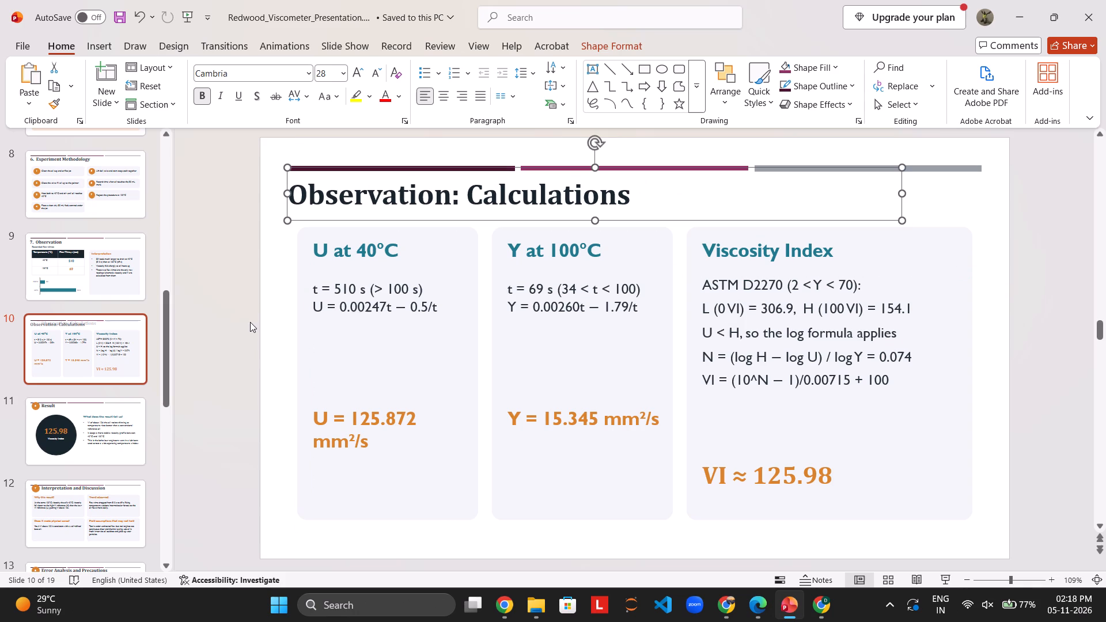
# Delete the number 6 and its orange circle beside the "Result" title on slide 11.
pyautogui.click(89, 431)
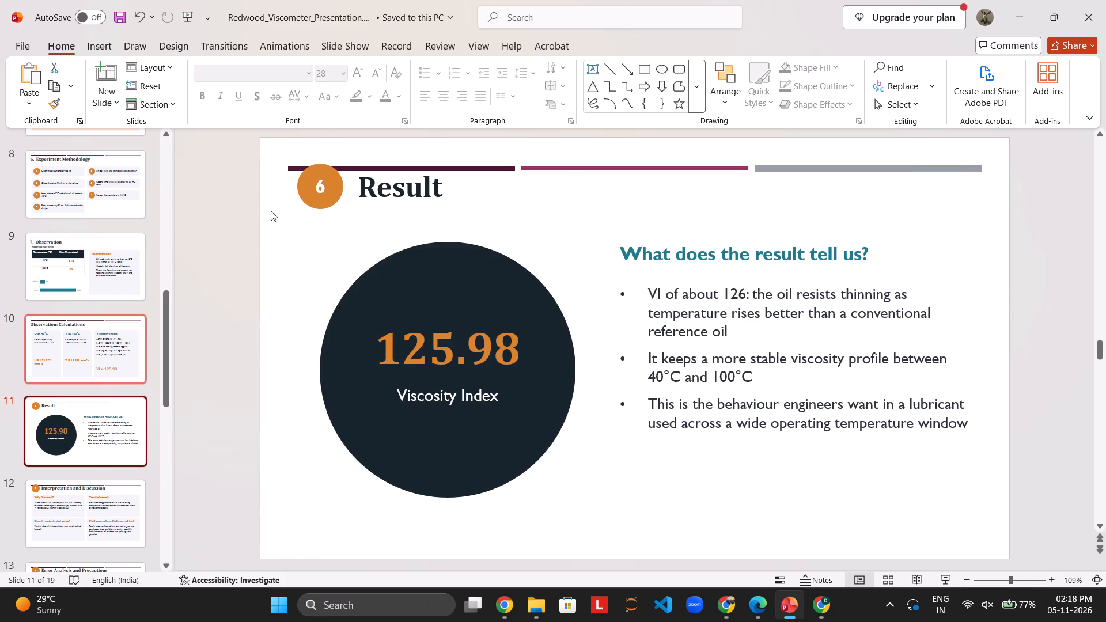
pyautogui.click(317, 176)
pyautogui.click(317, 176)
pyautogui.press('BackSpace')
pyautogui.click(317, 176)
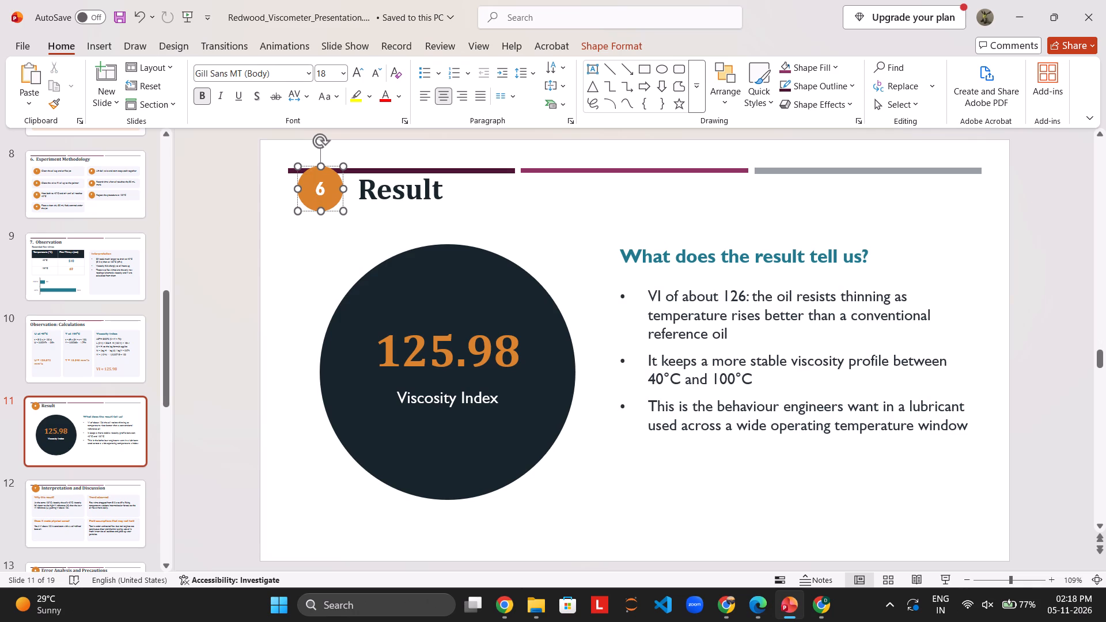
pyautogui.press('BackSpace')
pyautogui.click(317, 176)
pyautogui.press('BackSpace')
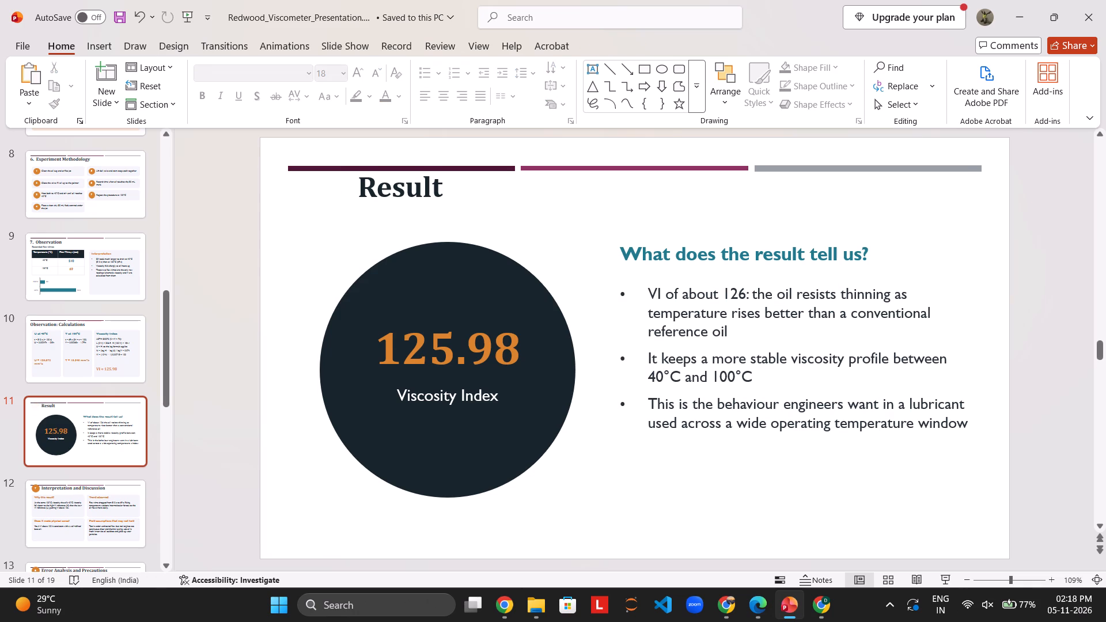
# Prefix the slide 11 title with "8." and move it beneath the coloured bars at their left end.
pyautogui.click(366, 186)
pyautogui.write('7.')
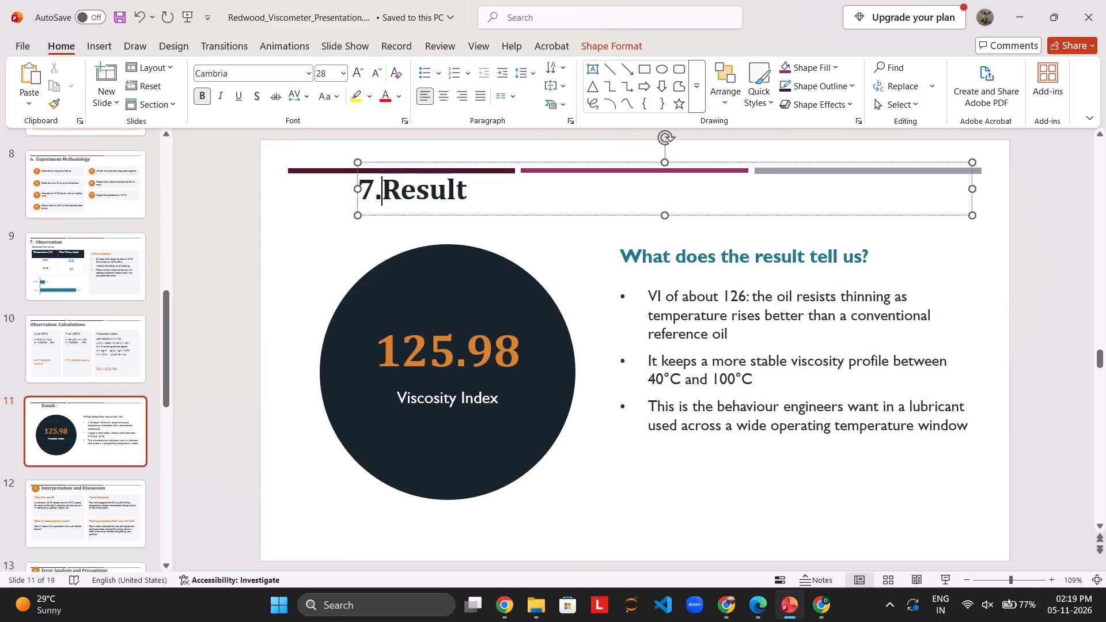
pyautogui.press('BackSpace')
pyautogui.press('BackSpace')
pyautogui.write('8.')
pyautogui.press('space')
pyautogui.press('space')
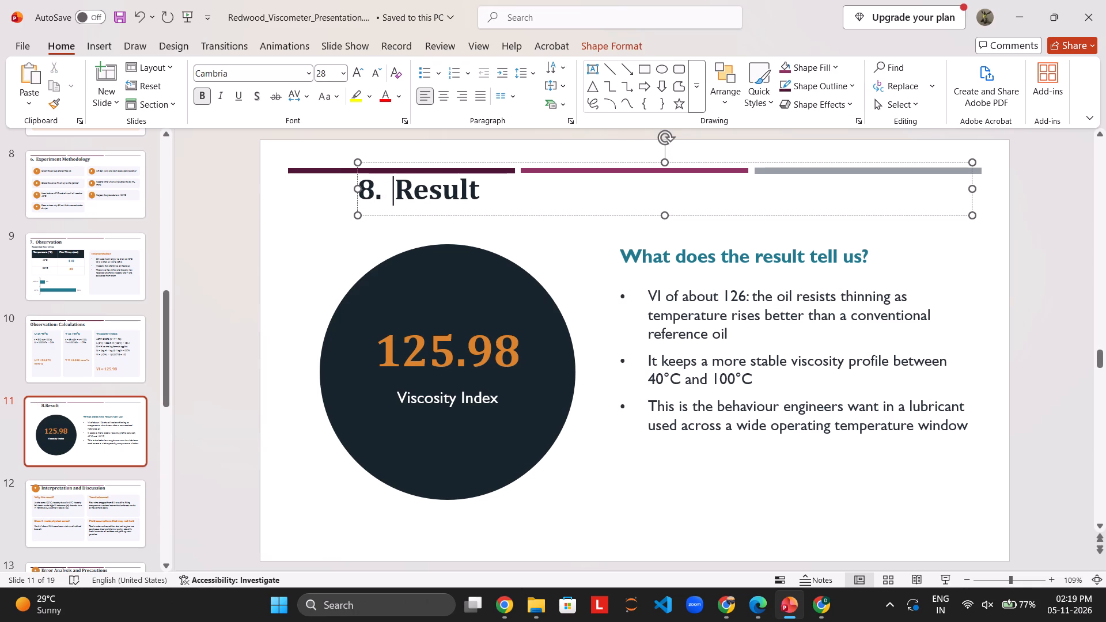
pyautogui.moveTo(427, 158); pyautogui.dragTo(357, 165)
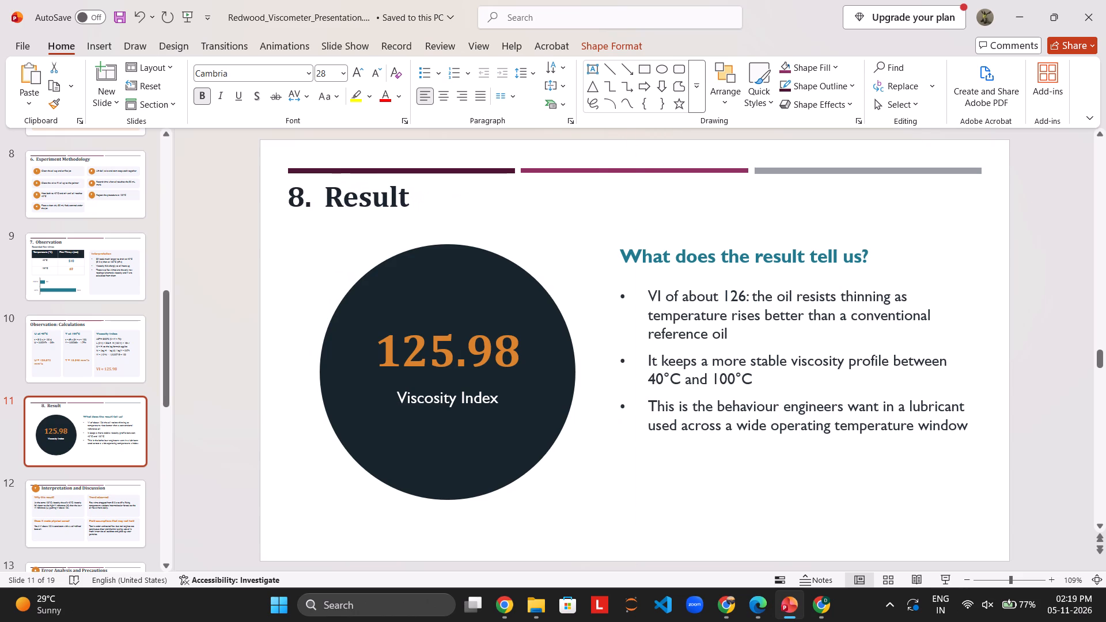
pyautogui.moveTo(357, 165); pyautogui.dragTo(360, 164)
pyautogui.click(192, 359)
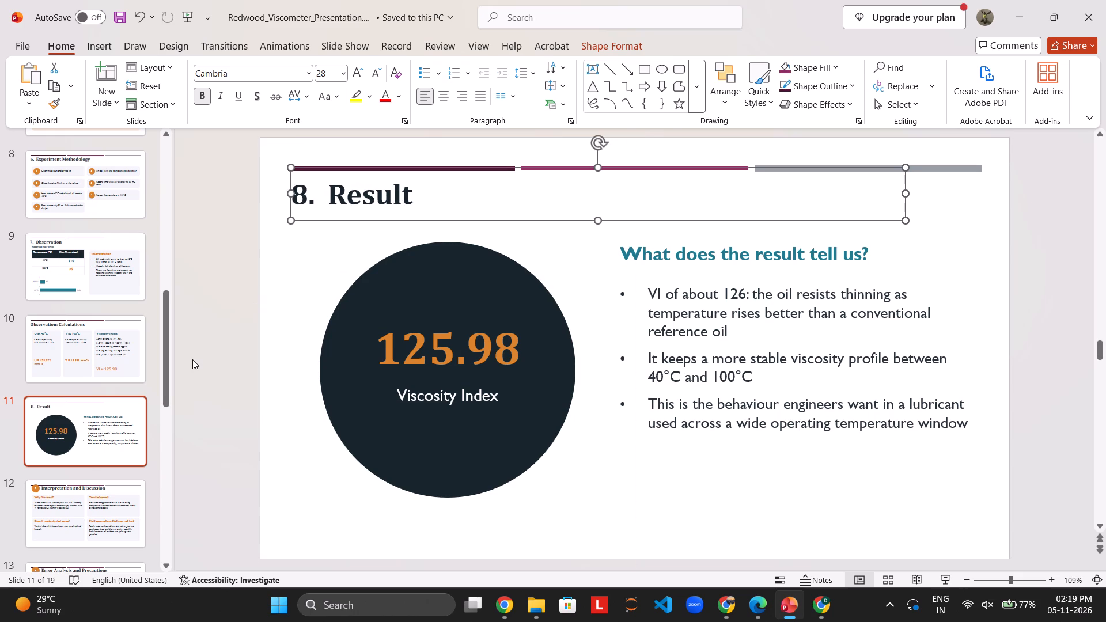
# Delete the number 7 and its orange circle beside the "Interpretation and Discussion" title on slide 12.
pyautogui.scroll(-1, 88, 456)
pyautogui.click(64, 307)
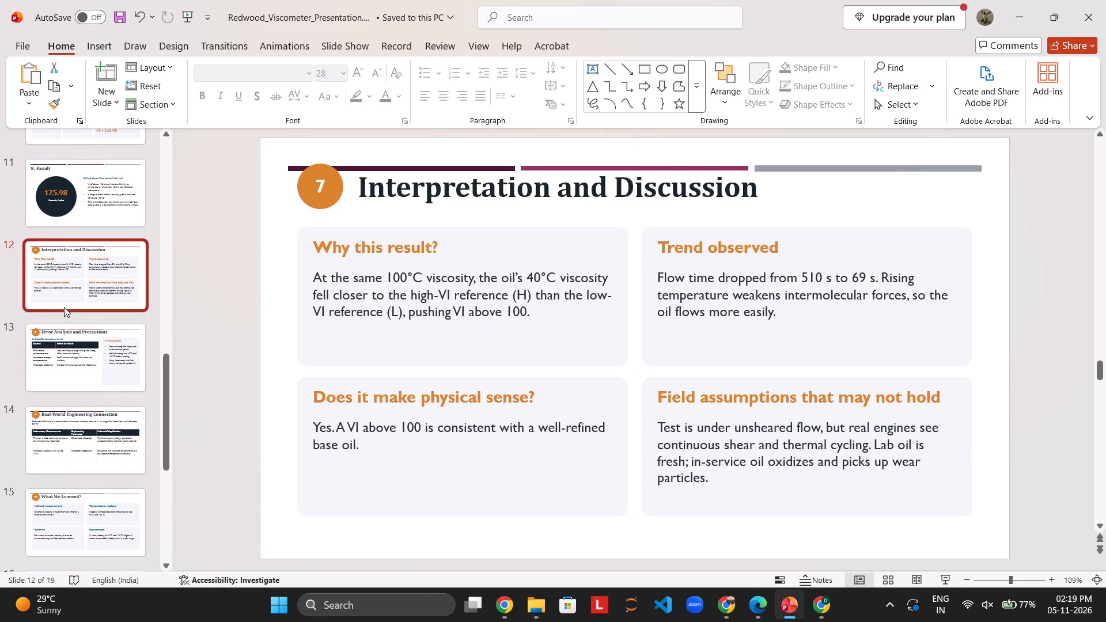
pyautogui.click(304, 184)
pyautogui.press('BackSpace')
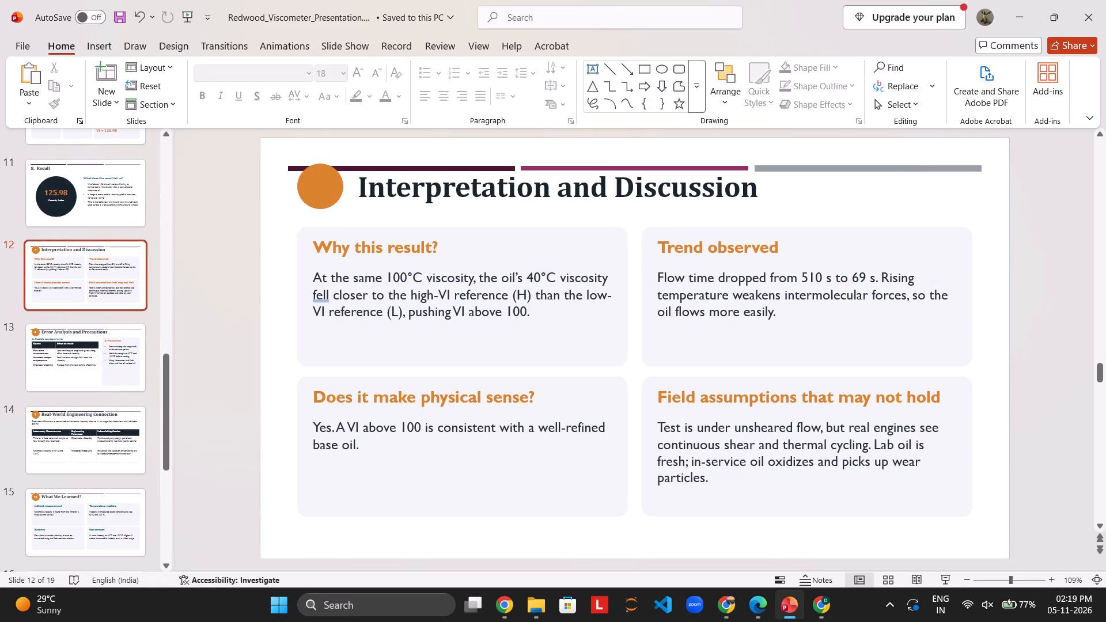
pyautogui.click(322, 182)
pyautogui.press('BackSpace')
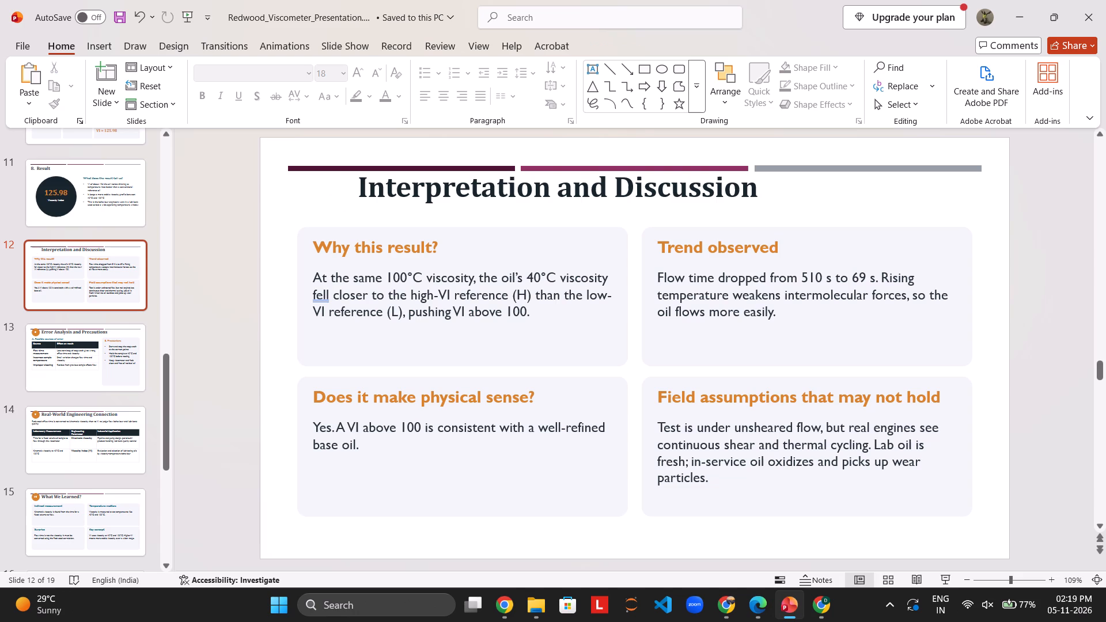
# Prefix the slide 12 title with "9." and move it beneath the coloured bars, flush with their left end.
pyautogui.click(359, 184)
pyautogui.write('9.')
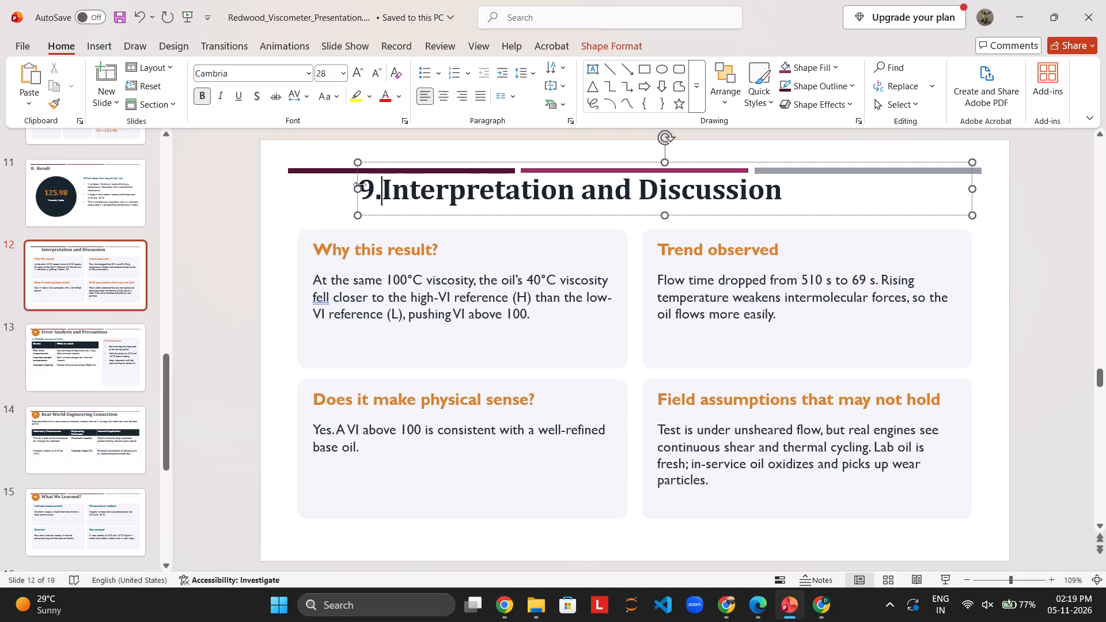
pyautogui.press('space')
pyautogui.press('space')
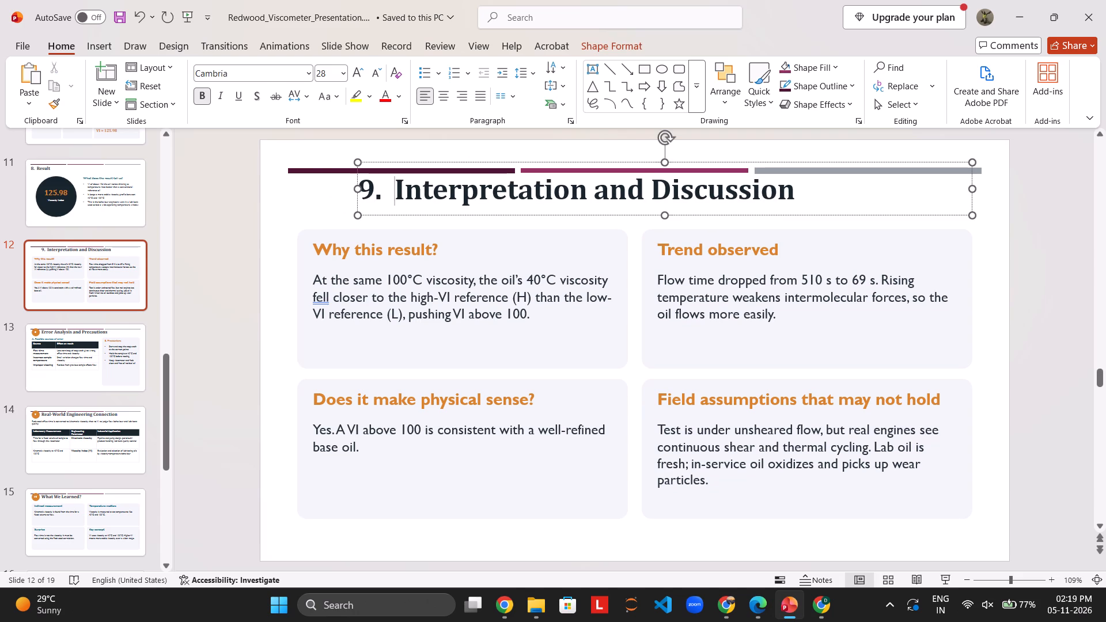
pyautogui.moveTo(446, 166); pyautogui.dragTo(376, 170)
# Delete the number 8 and its orange circle beside the "Error Analysis and Precautions" title on slide 13.
pyautogui.scroll(-1, 108, 422)
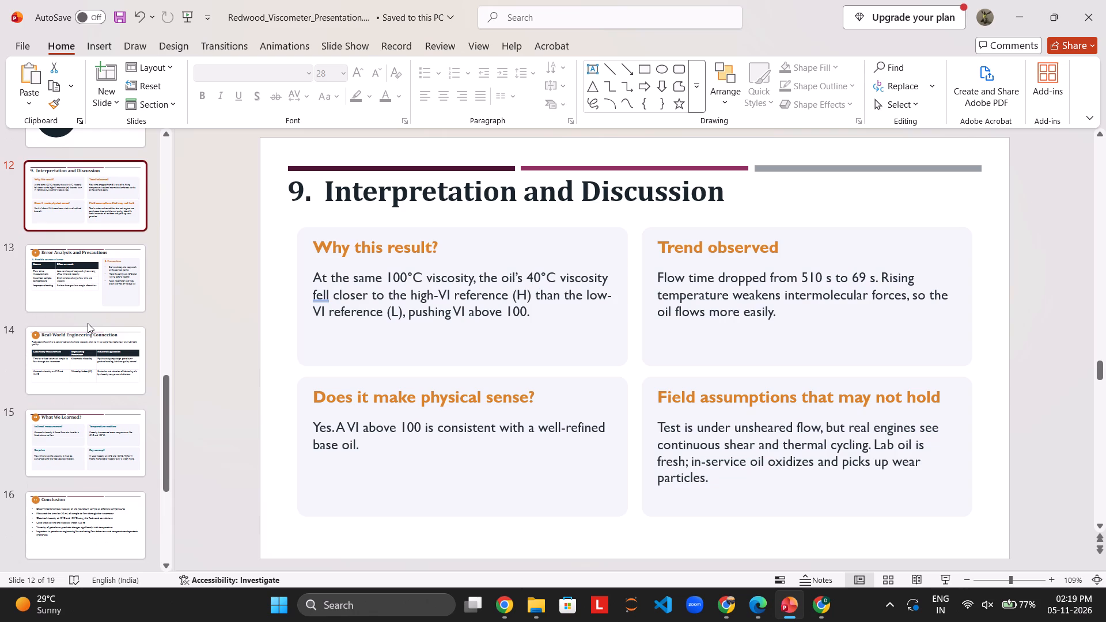
pyautogui.click(63, 269)
pyautogui.click(316, 183)
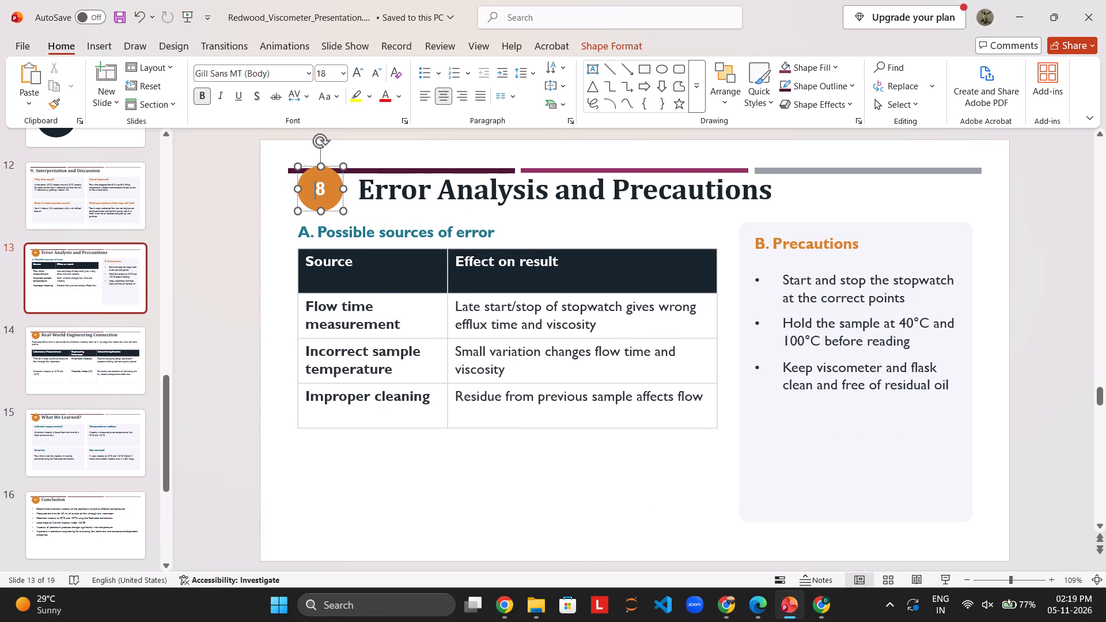
pyautogui.press('BackSpace')
pyautogui.click(319, 185)
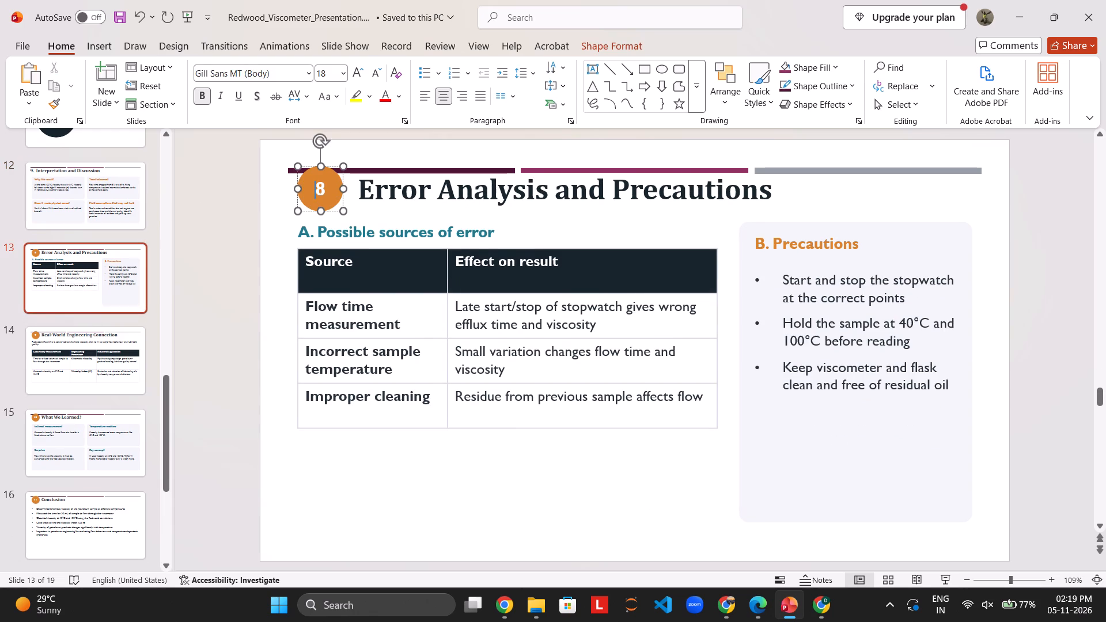
pyautogui.press('BackSpace')
pyautogui.press('Delete')
pyautogui.click(315, 180)
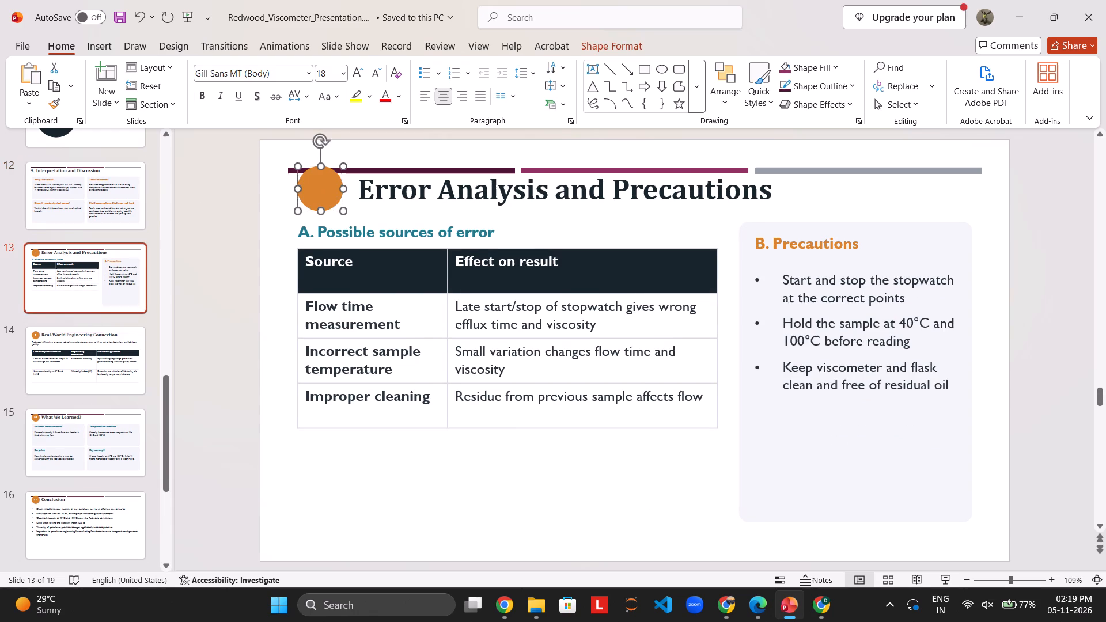
pyautogui.press('Delete')
pyautogui.press('Delete')
pyautogui.click(317, 183)
pyautogui.press('Delete')
# Prefix the slide 13 title with "10." and move it beneath the coloured bars, flush with their left end.
pyautogui.click(362, 191)
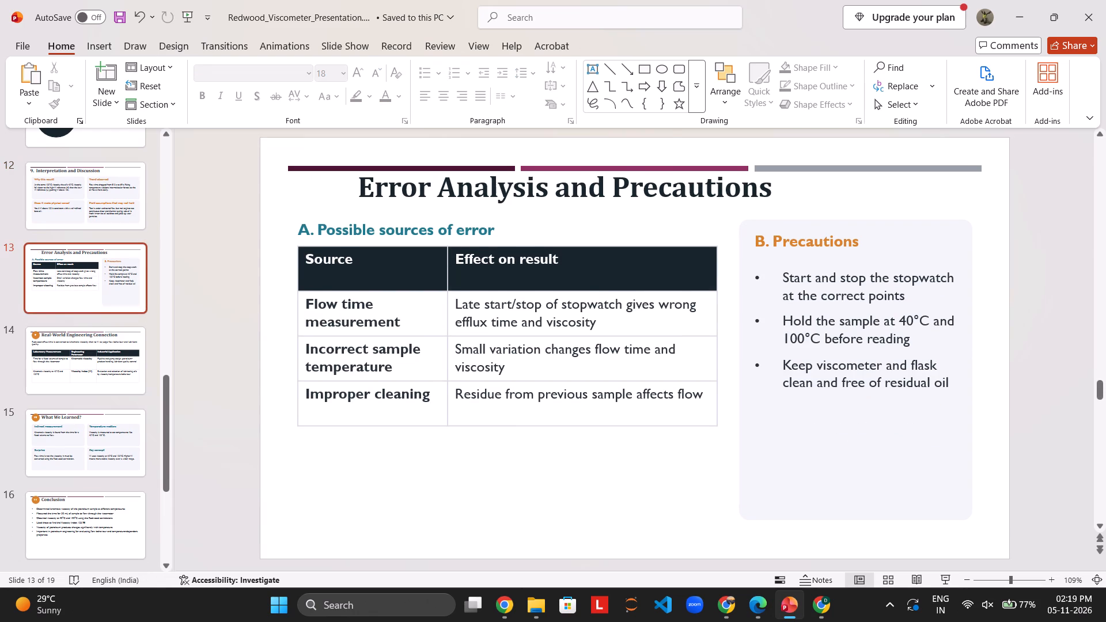
pyautogui.write('10.')
pyautogui.press('space')
pyautogui.press('space')
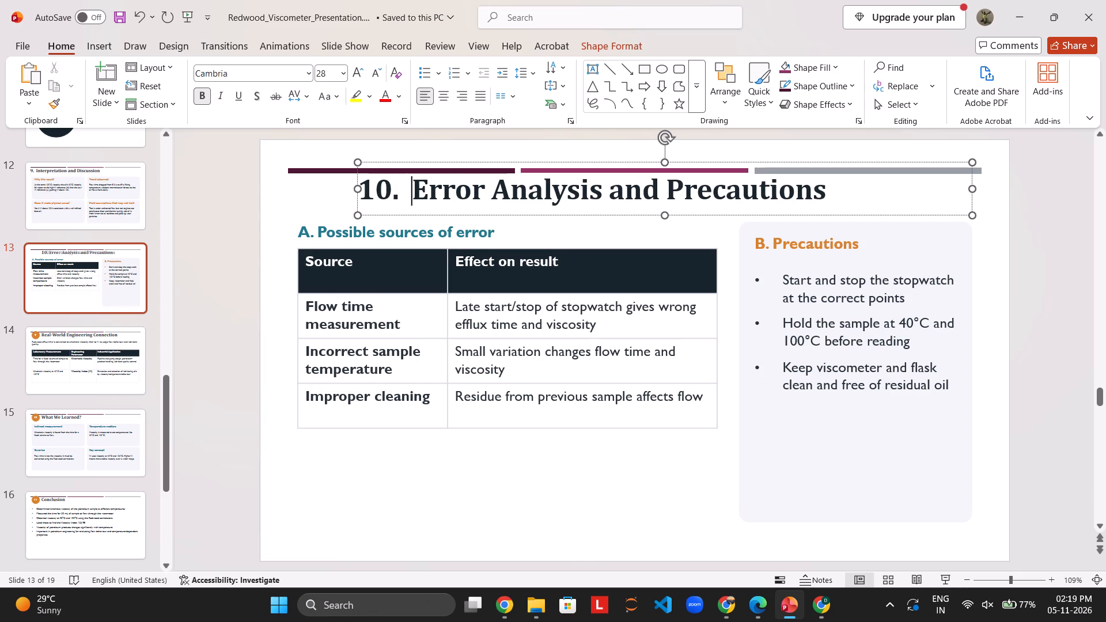
pyautogui.moveTo(474, 170); pyautogui.dragTo(404, 179)
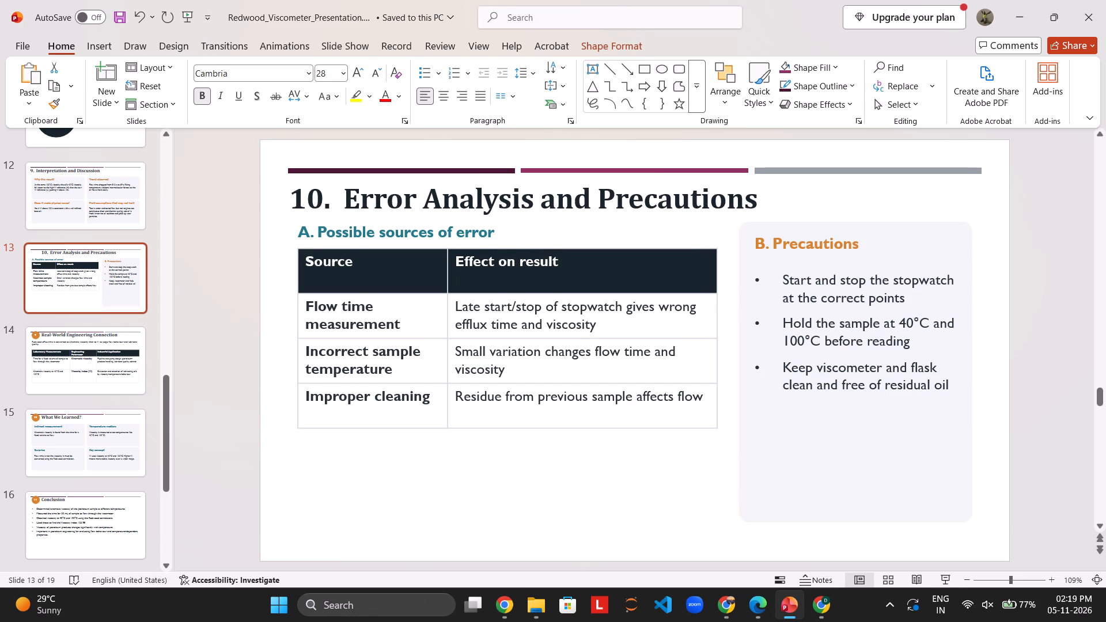
pyautogui.moveTo(404, 179); pyautogui.dragTo(401, 173)
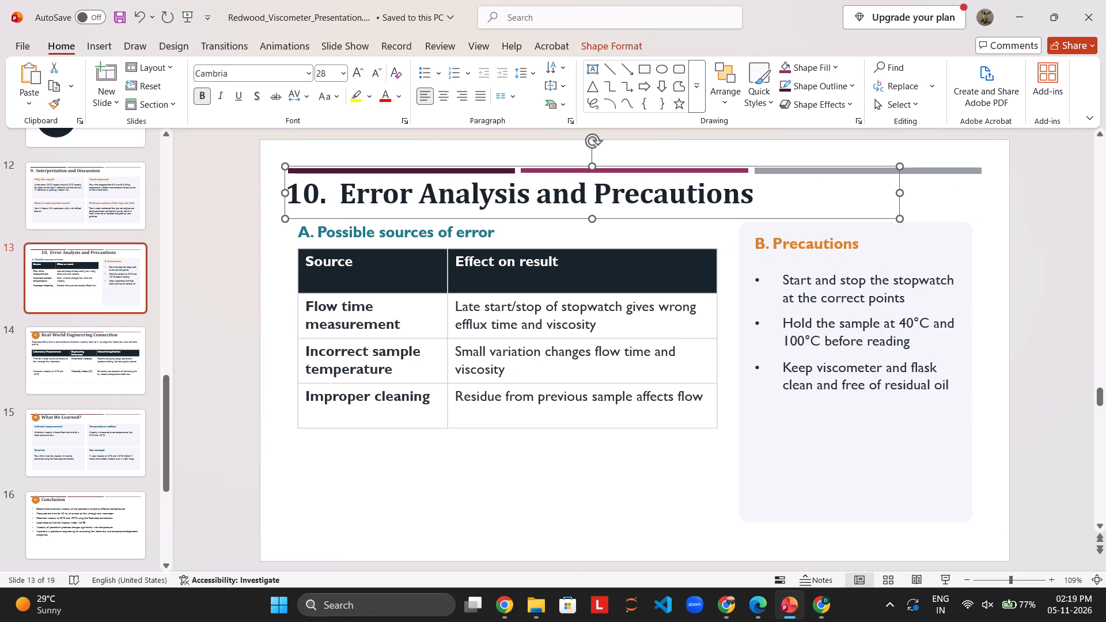
pyautogui.click(189, 320)
# Delete the number 9 and its orange circle beside the "Real-World Engineering Connection" title on slide 14.
pyautogui.scroll(-1, 73, 395)
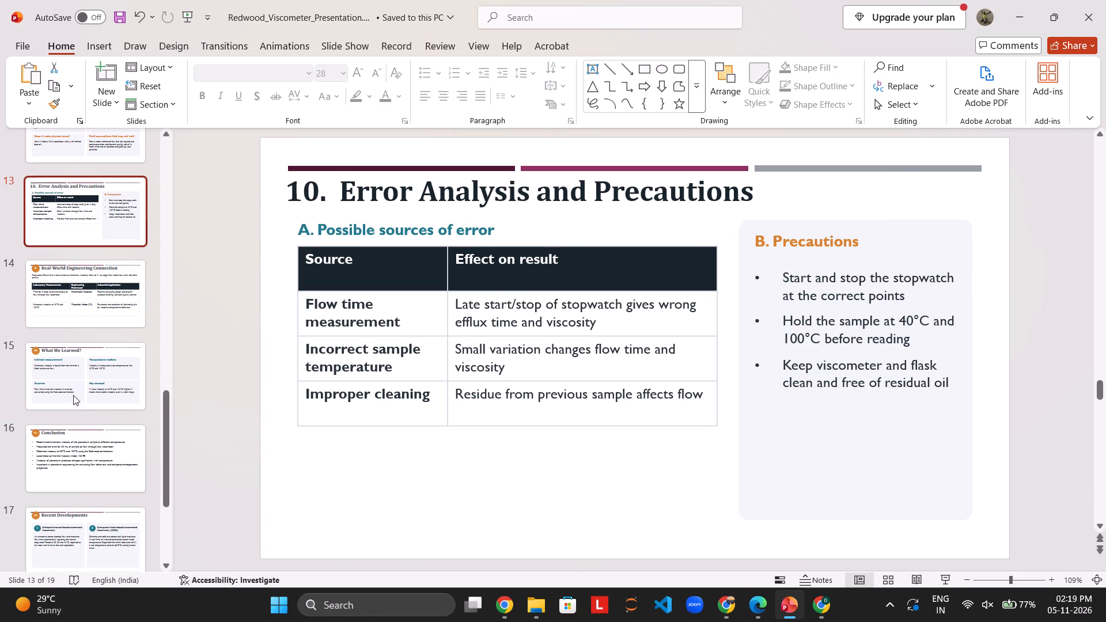
pyautogui.click(45, 278)
pyautogui.scroll(-1, 45, 278)
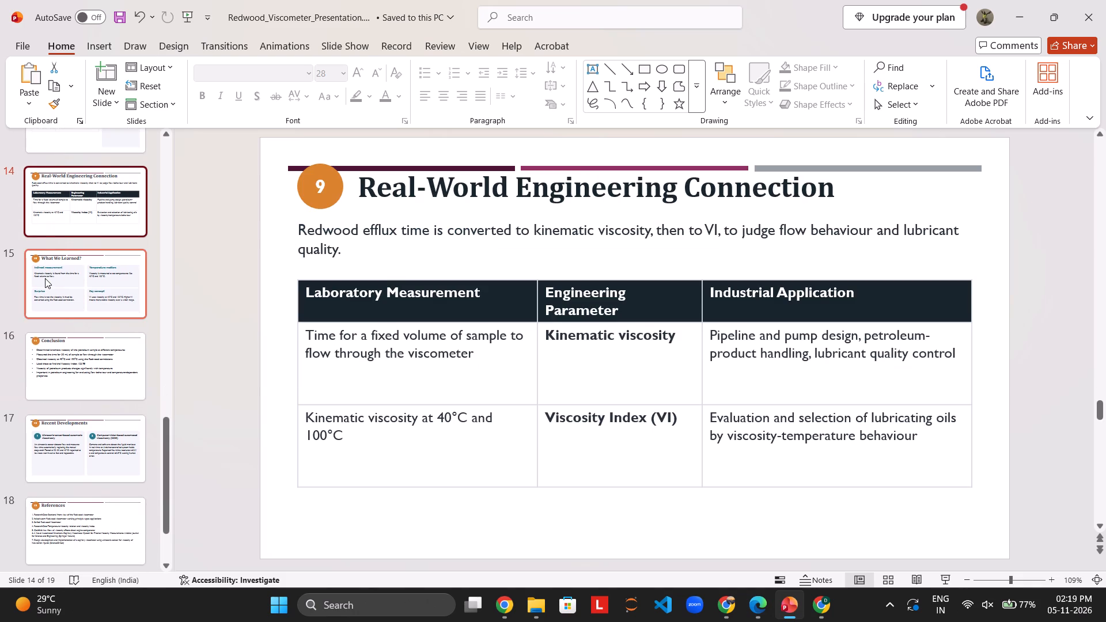
pyautogui.scroll(-1, 45, 278)
pyautogui.scroll(1, 81, 300)
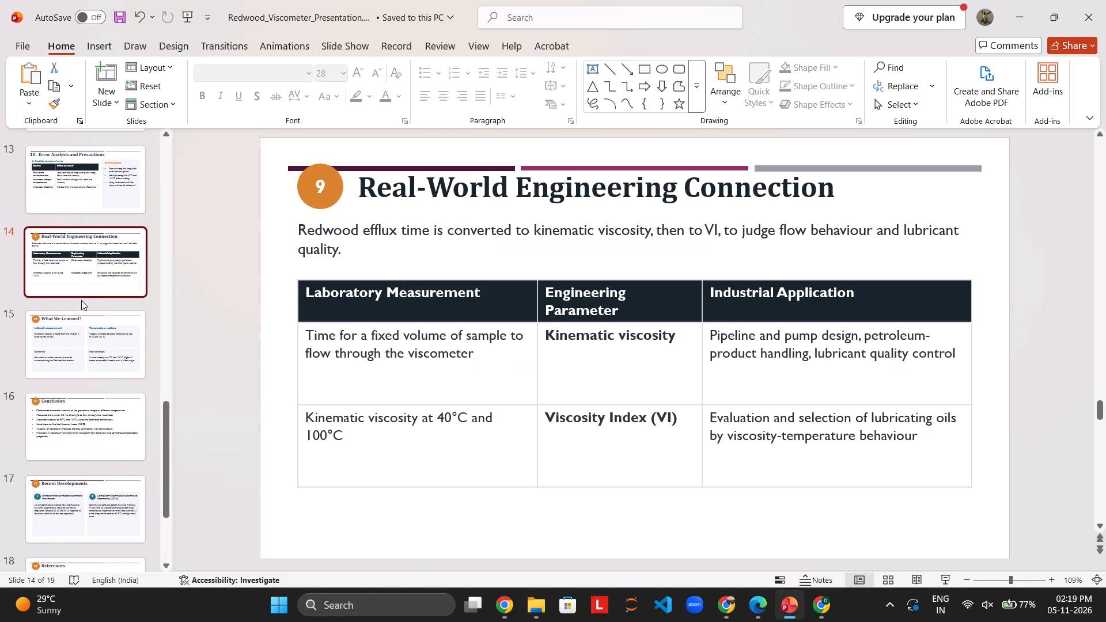
pyautogui.click(321, 179)
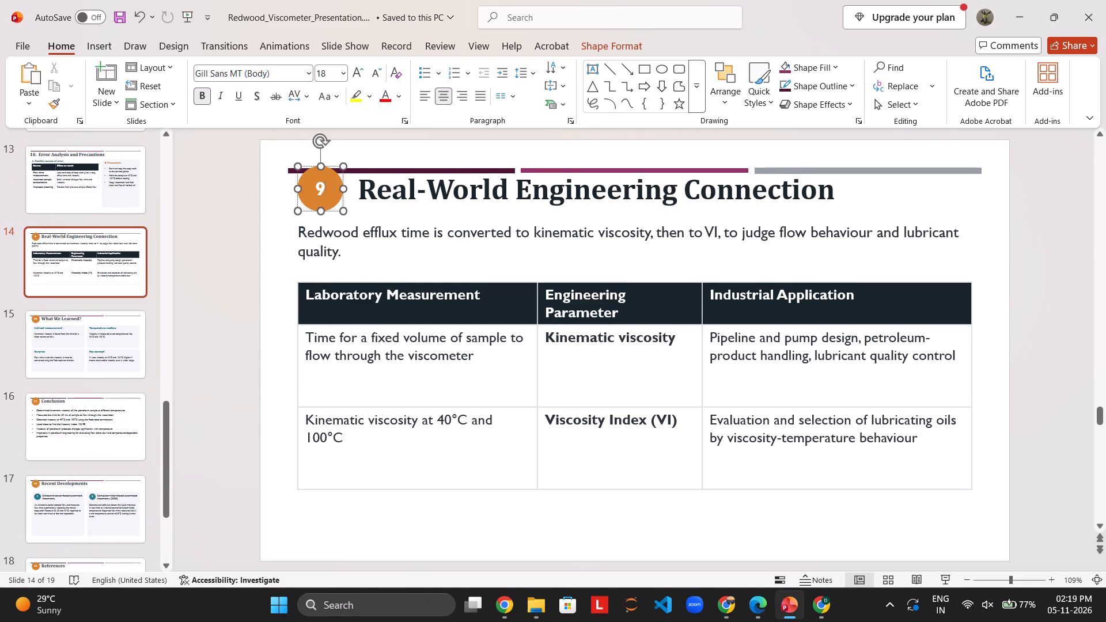
pyautogui.press('BackSpace')
pyautogui.click(321, 179)
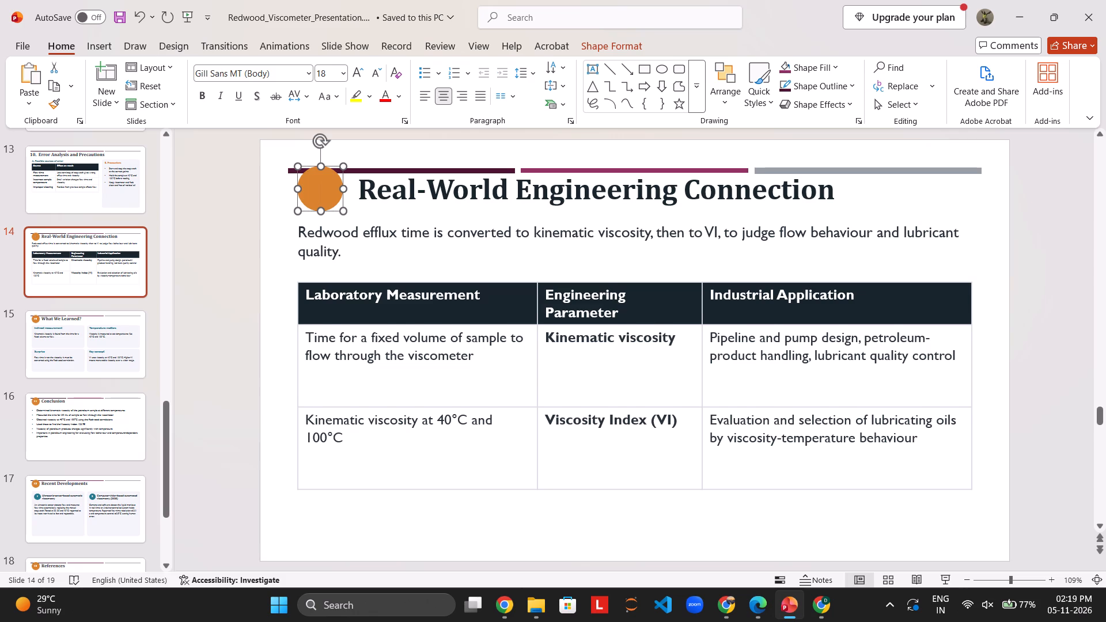
pyautogui.press('Delete')
pyautogui.click(321, 179)
pyautogui.press('Delete')
# Prefix the slide 14 title with "11." and move it beneath the coloured bars at their left end.
pyautogui.click(357, 183)
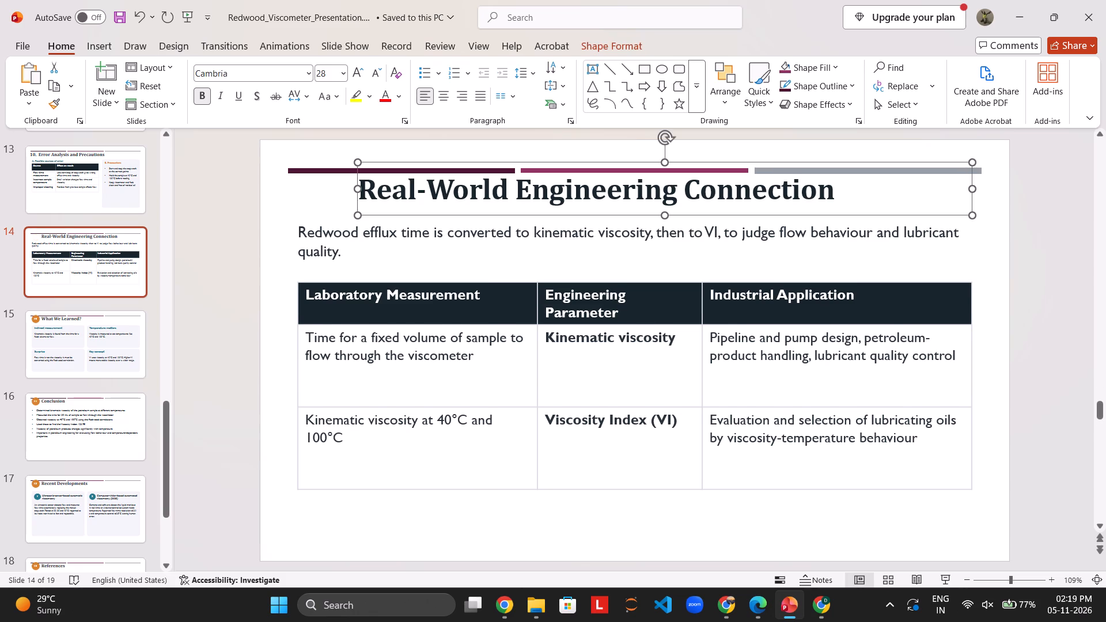
pyautogui.click(368, 184)
pyautogui.press('Left')
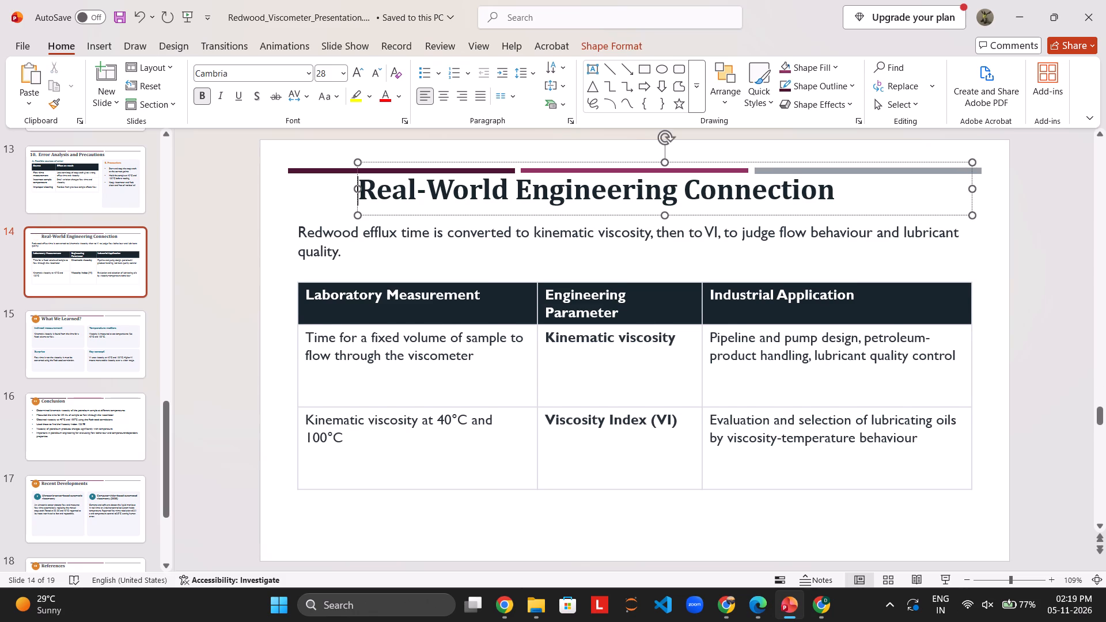
pyautogui.write('11.')
pyautogui.press('space')
pyautogui.press('space')
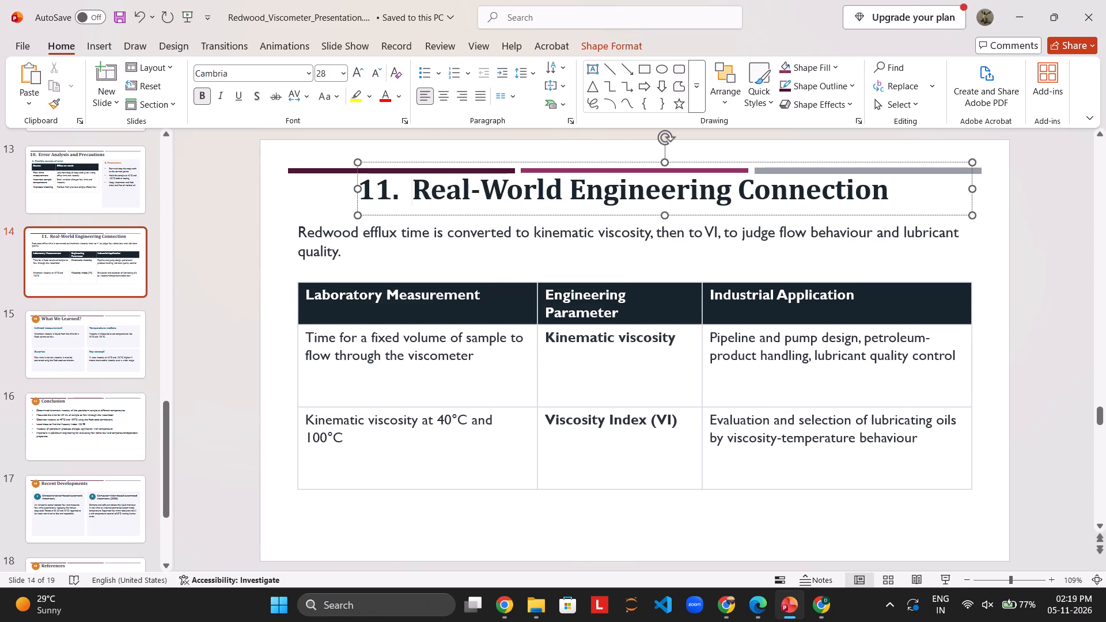
pyautogui.moveTo(427, 160); pyautogui.dragTo(354, 164)
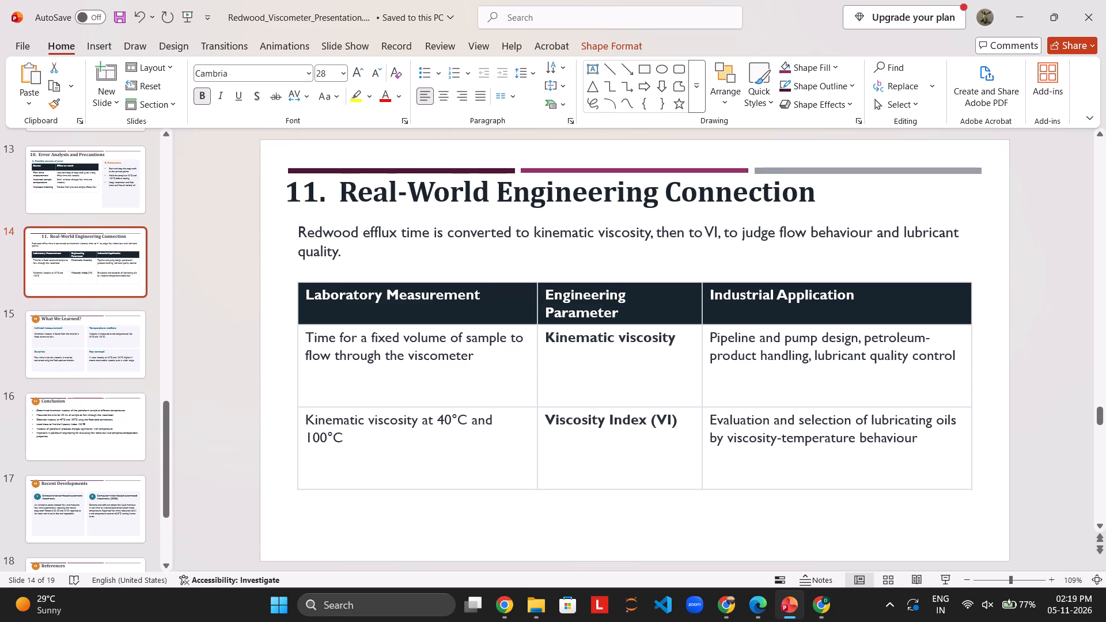
pyautogui.moveTo(354, 164); pyautogui.dragTo(351, 164)
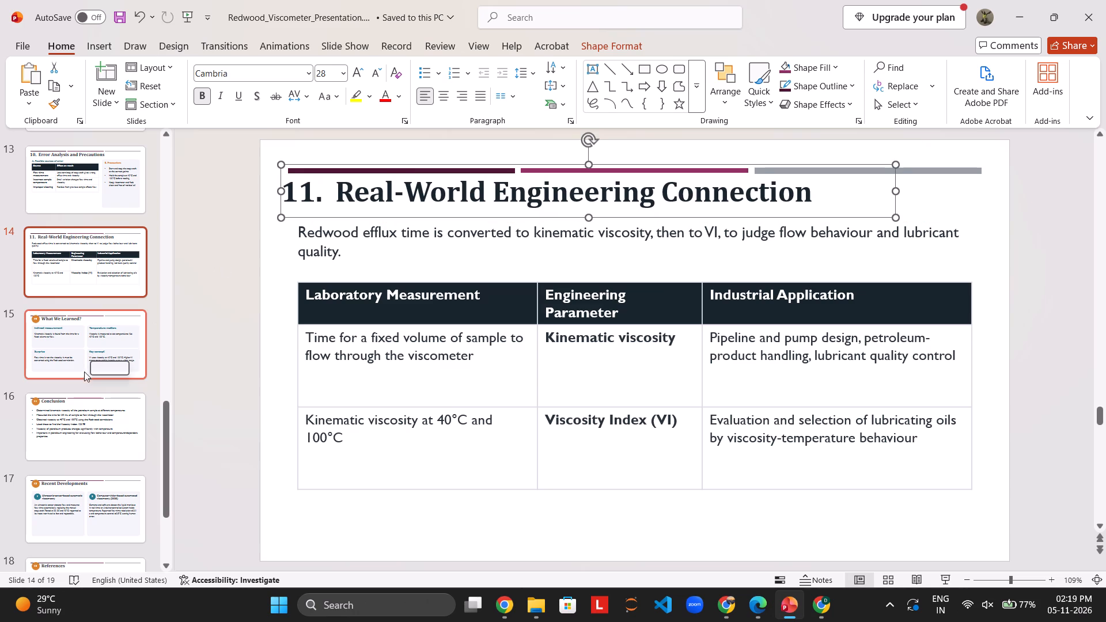
# Delete the orange circle numbered 10 beside the "What We Learned?" title on slide 15.
pyautogui.click(69, 370)
pyautogui.scroll(-1, 69, 370)
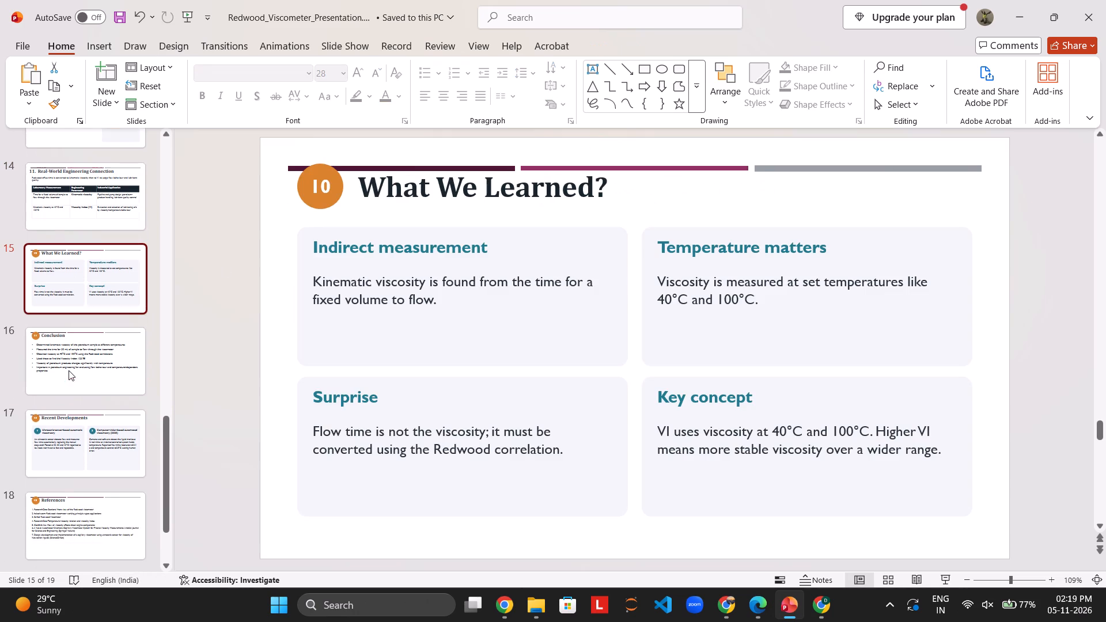
pyautogui.scroll(1, 229, 267)
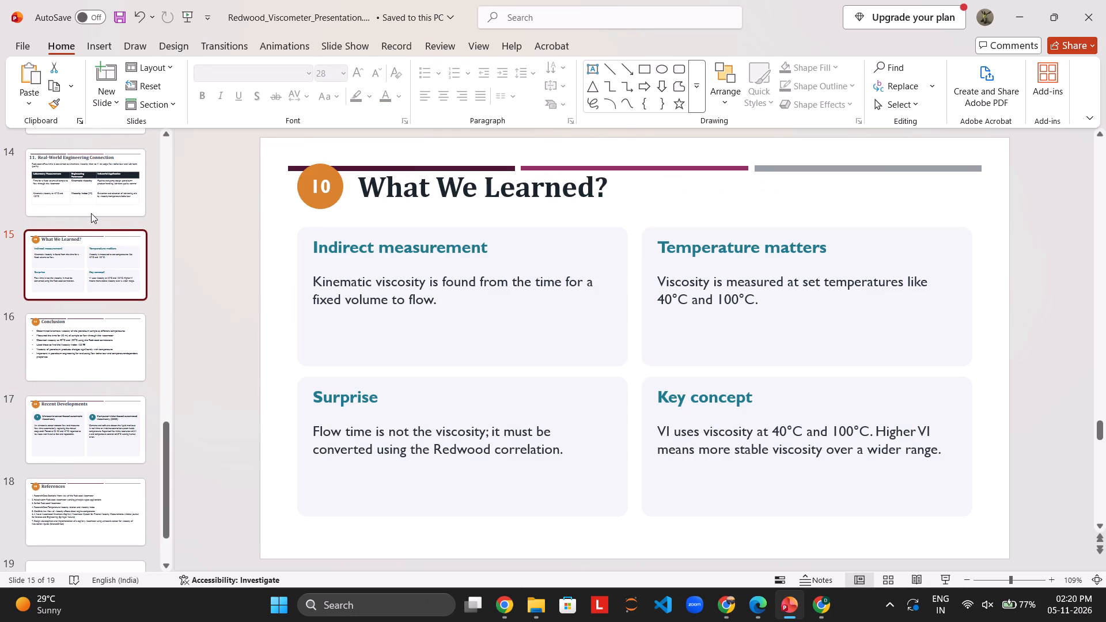
pyautogui.click(323, 189)
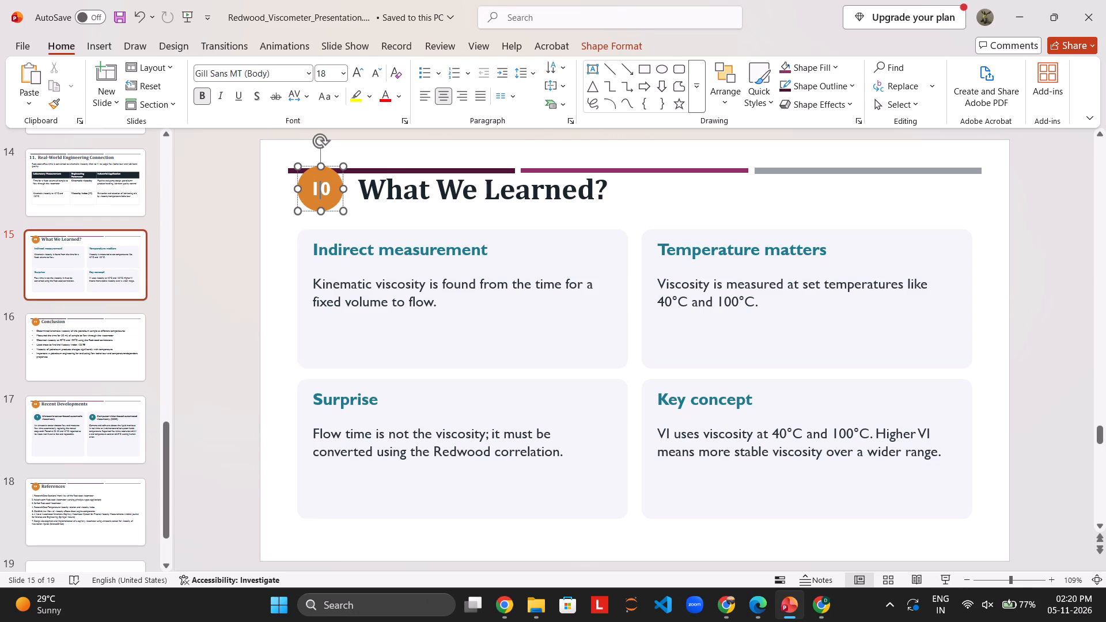
pyautogui.click(308, 186)
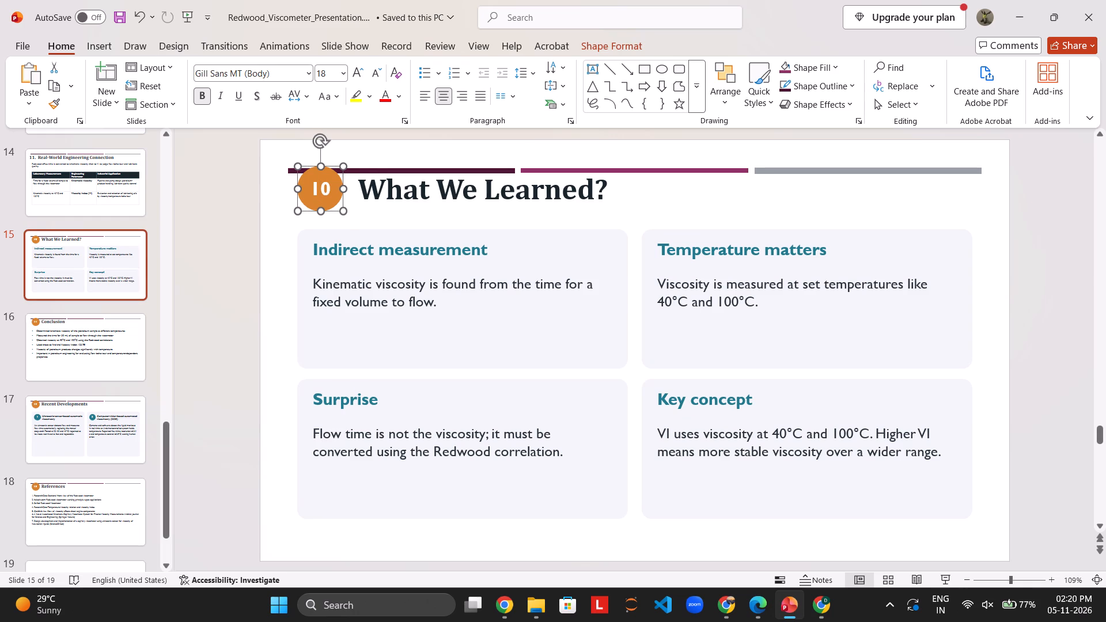
pyautogui.press('BackSpace')
pyautogui.click(308, 186)
pyautogui.press('BackSpace')
# Prefix the slide 15 title with "12." and move it beneath the coloured bars, flush with their left end.
pyautogui.click(365, 187)
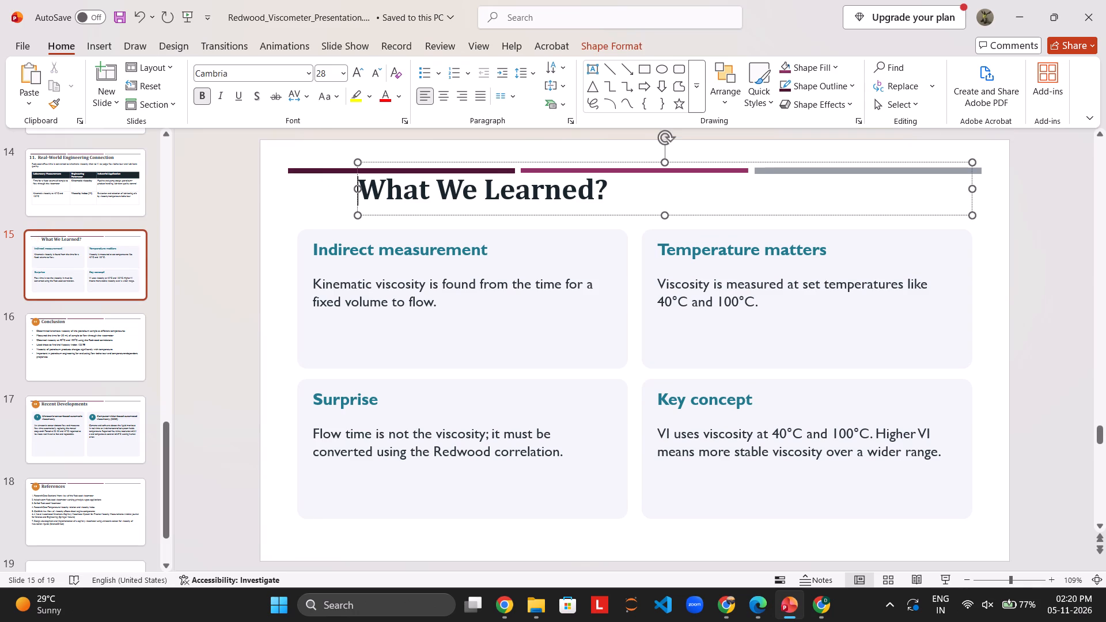
pyautogui.write('12.')
pyautogui.press('space')
pyautogui.press('space')
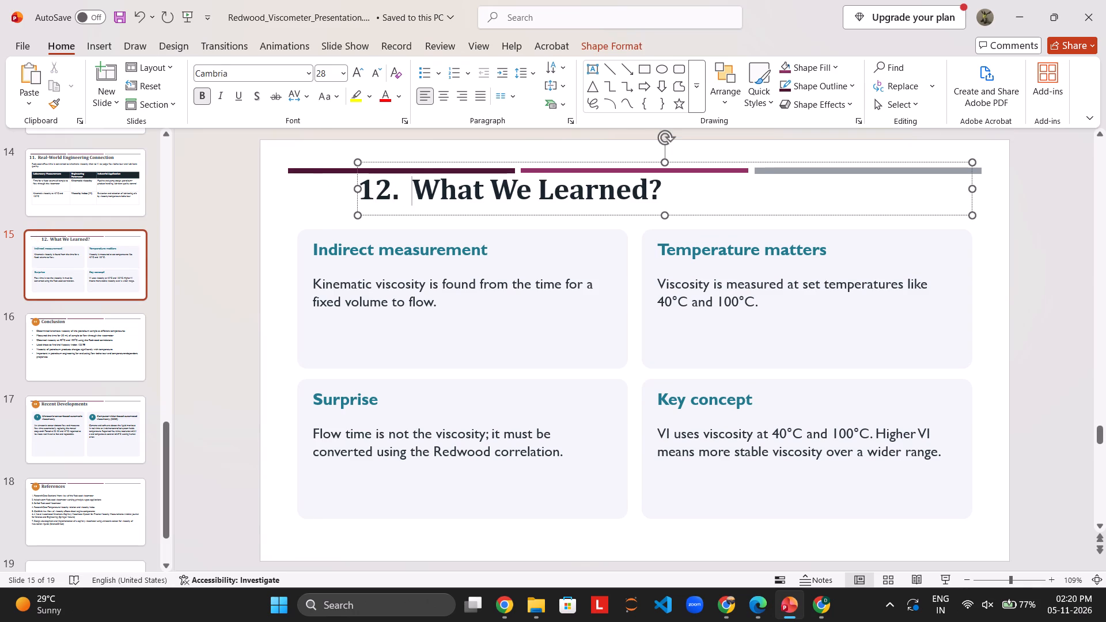
pyautogui.moveTo(392, 162); pyautogui.dragTo(320, 165)
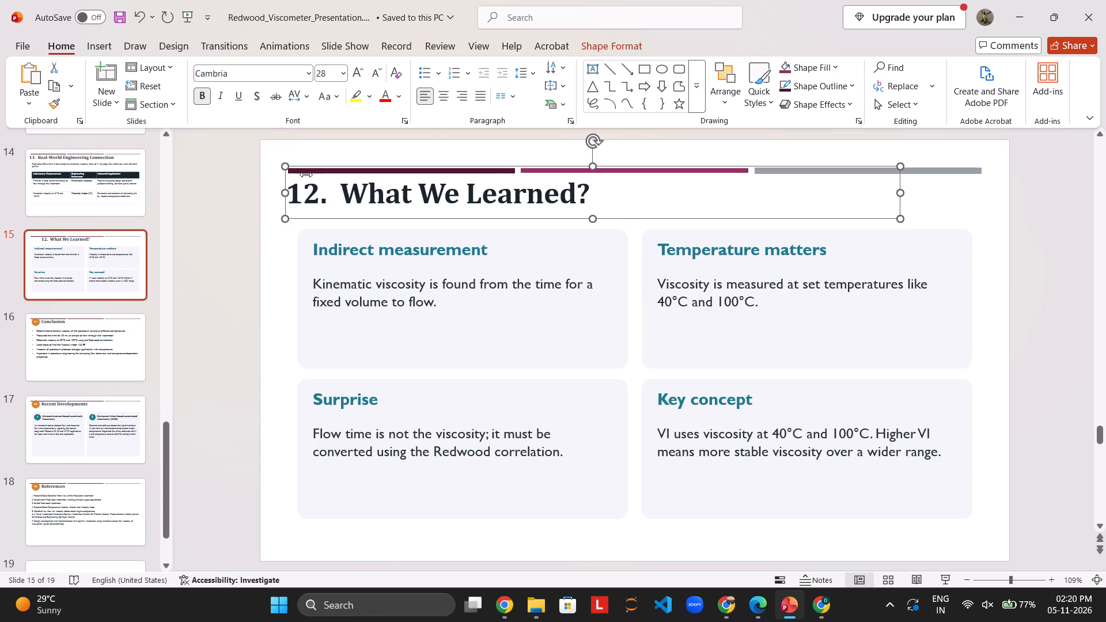
# Delete the number 11 and its orange circle beside the "Conclusion" title on slide 16.
pyautogui.click(100, 354)
pyautogui.click(323, 183)
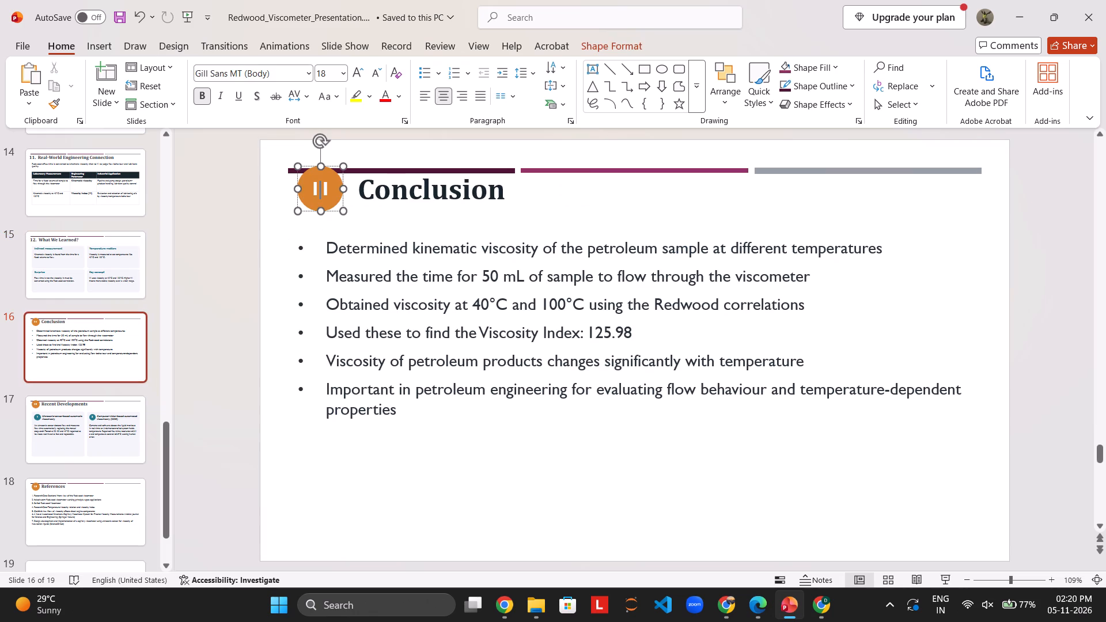
pyautogui.click(333, 182)
pyautogui.press('BackSpace')
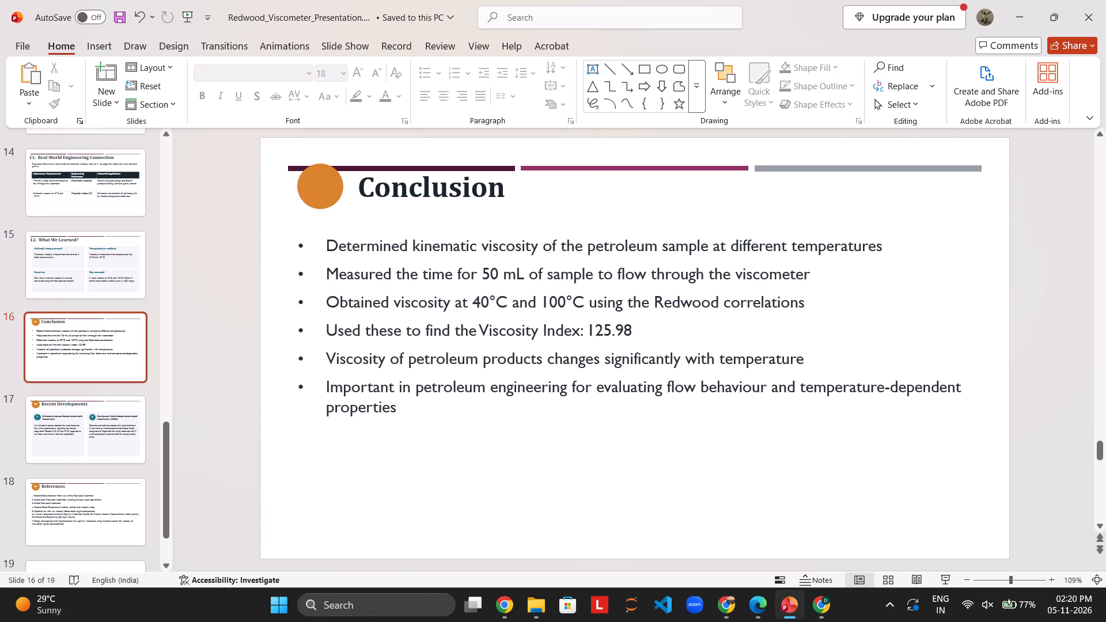
pyautogui.click(333, 182)
pyautogui.press('BackSpace')
pyautogui.press('BackSpace')
# Prefix the slide 16 title with "13." and move it beneath the coloured bars at their left end.
pyautogui.click(357, 180)
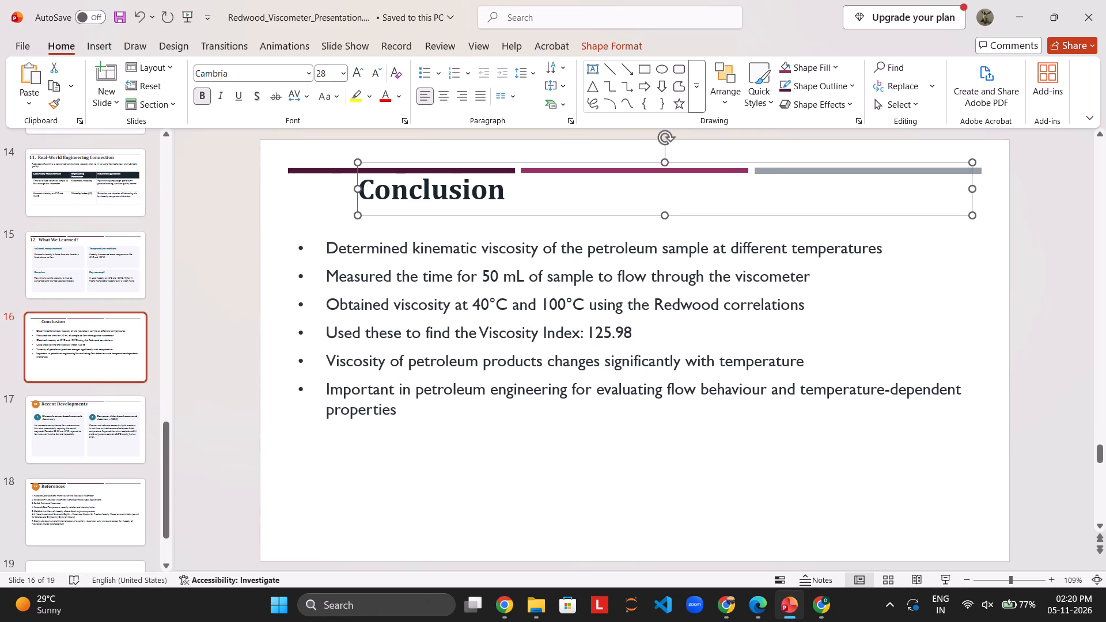
pyautogui.click(355, 184)
pyautogui.click(366, 186)
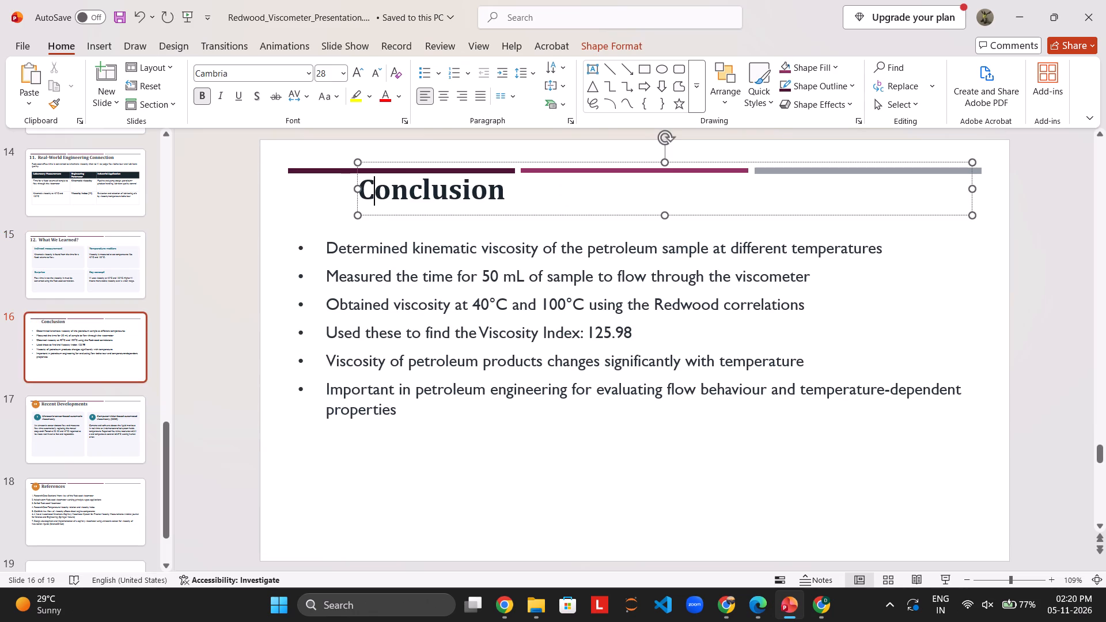
pyautogui.press('Left')
pyautogui.write('13.')
pyautogui.press('space')
pyautogui.press('space')
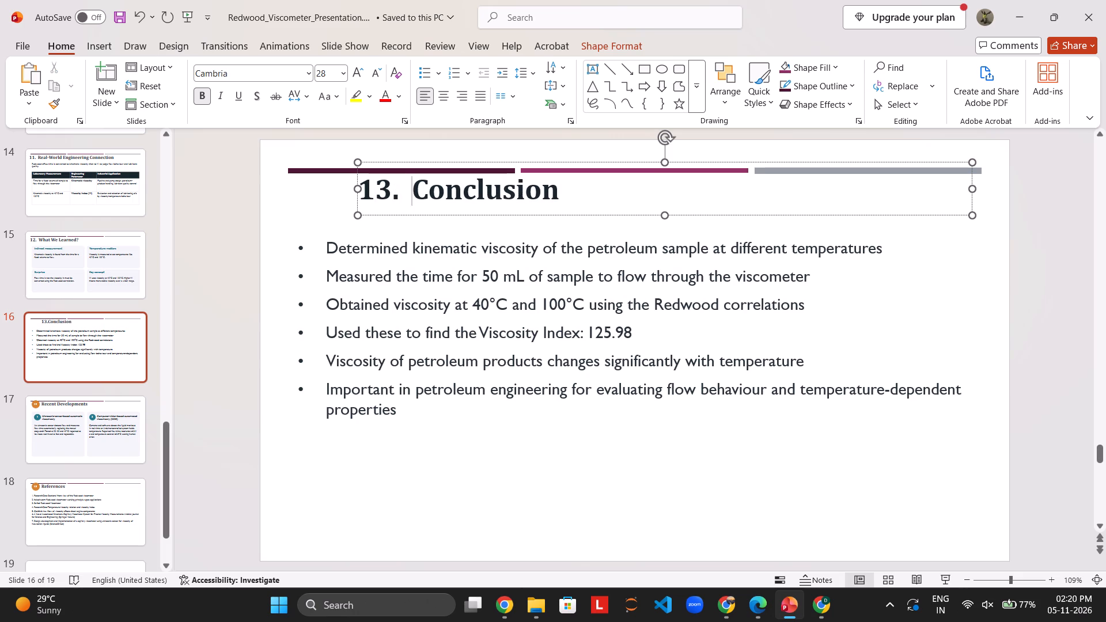
pyautogui.moveTo(454, 166); pyautogui.dragTo(384, 170)
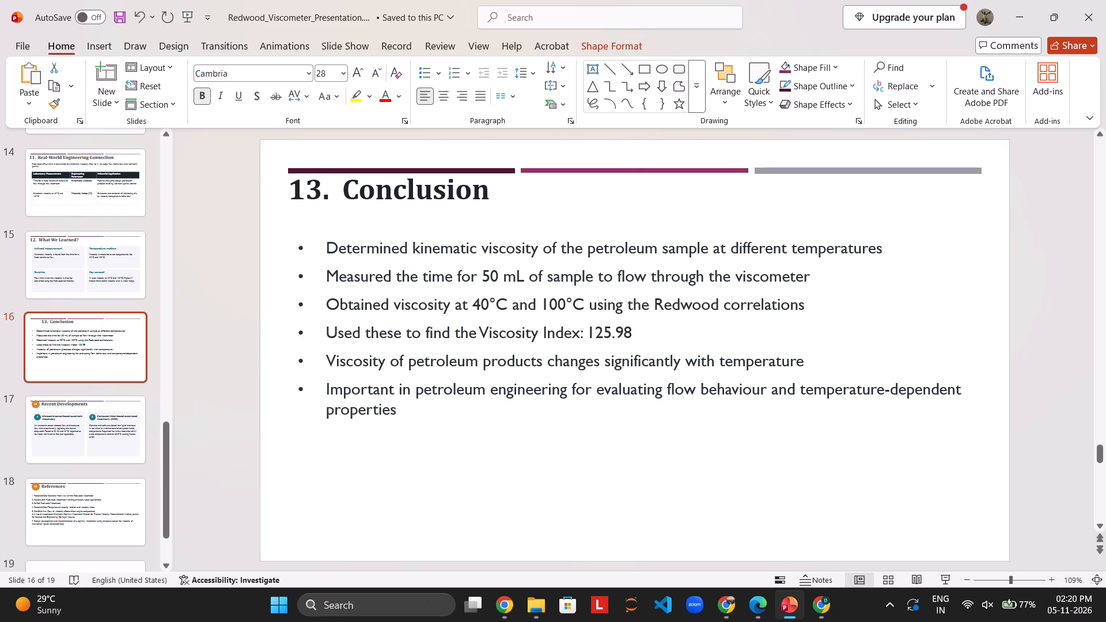
pyautogui.moveTo(384, 170); pyautogui.dragTo(380, 170)
# Delete the number 12 and its orange circle beside the "Recent Developments" title on slide 17.
pyautogui.click(56, 448)
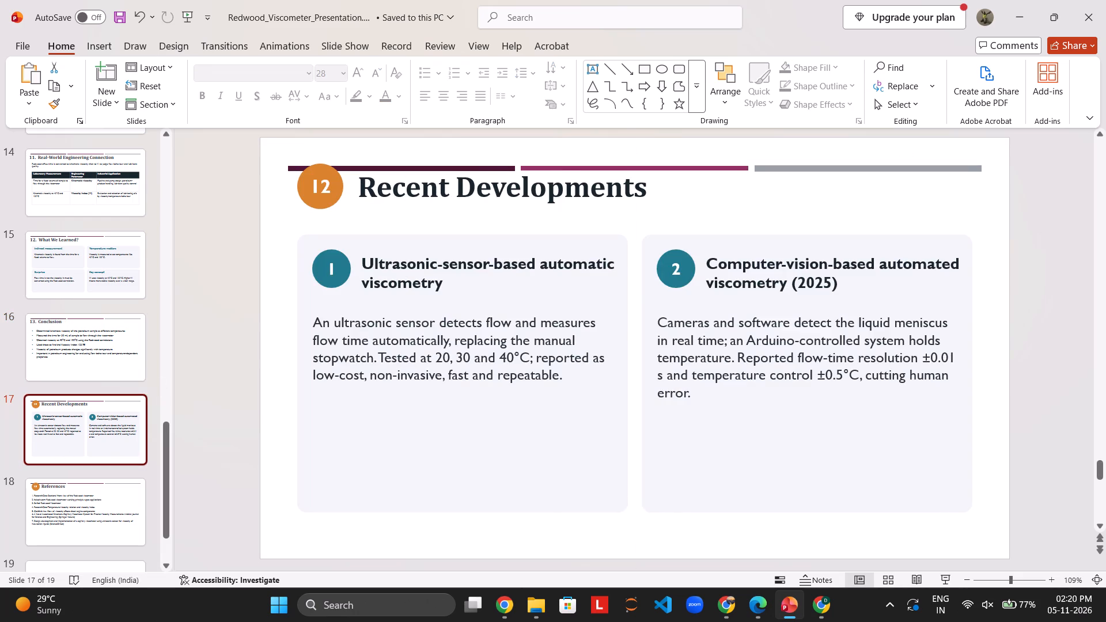
pyautogui.scroll(-1, 342, 283)
pyautogui.click(73, 337)
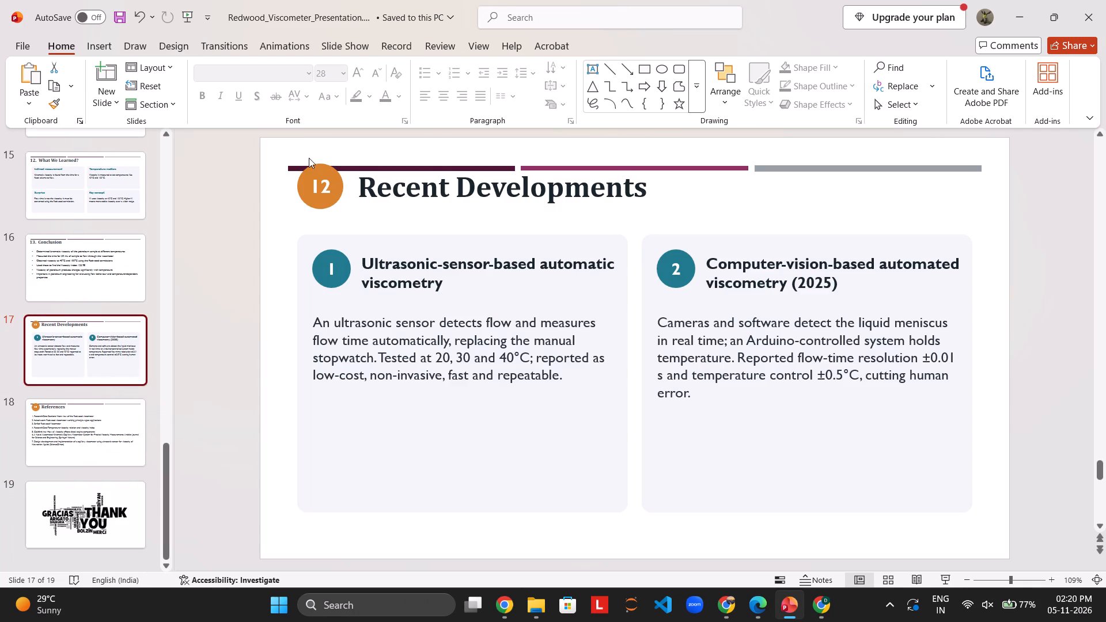
pyautogui.click(336, 180)
pyautogui.click(336, 180)
pyautogui.press('BackSpace')
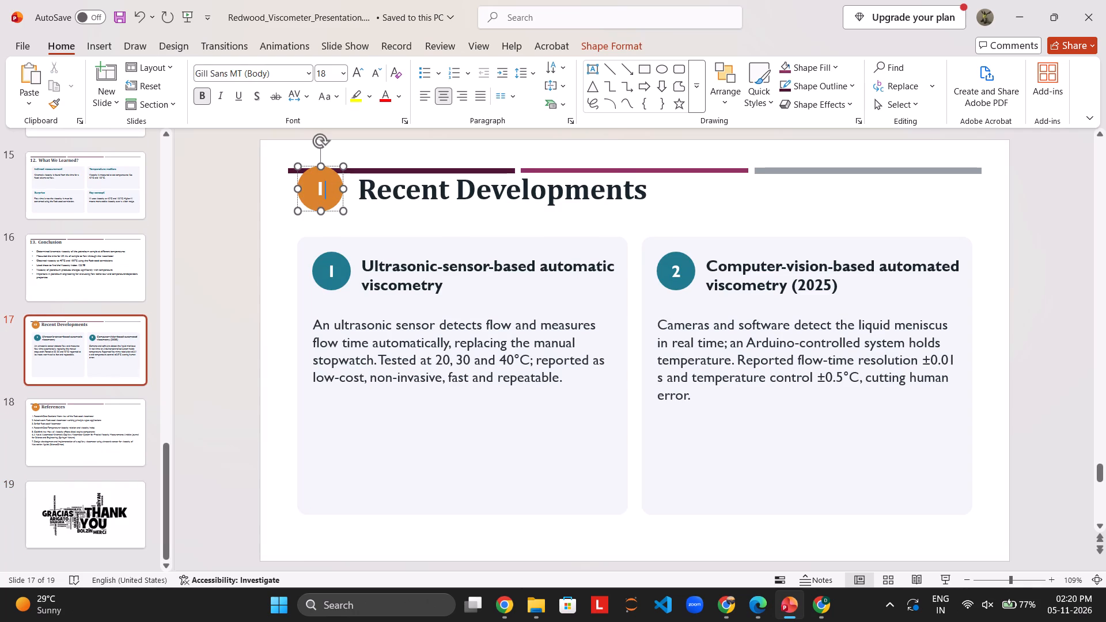
pyautogui.click(298, 203)
pyautogui.press('BackSpace')
pyautogui.click(308, 202)
pyautogui.press('BackSpace')
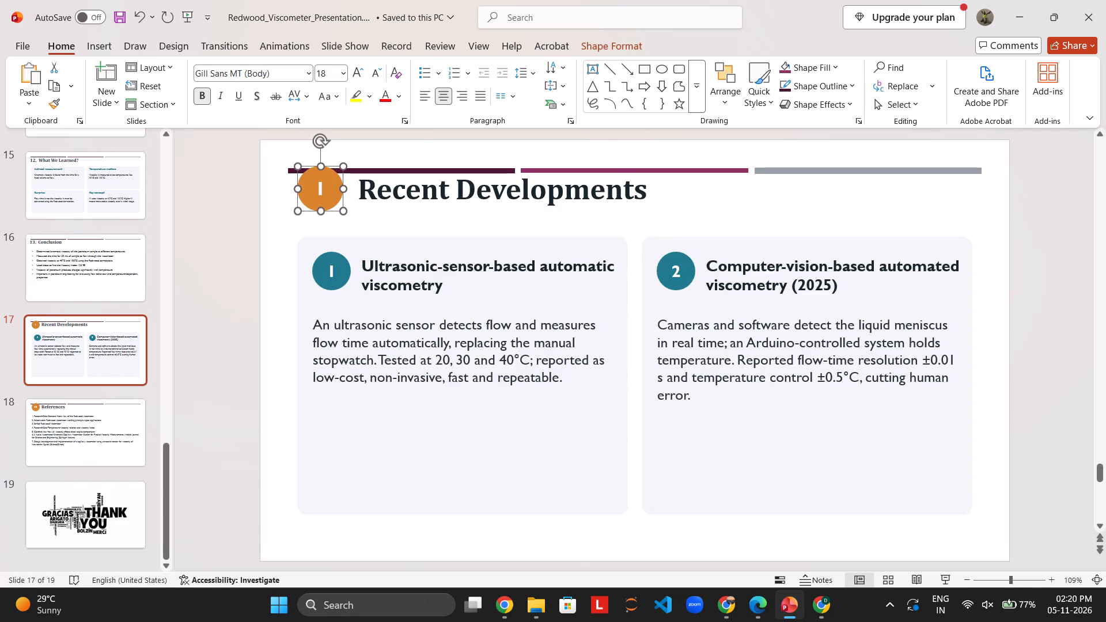
pyautogui.press('BackSpace')
pyautogui.click(308, 202)
pyautogui.press('BackSpace')
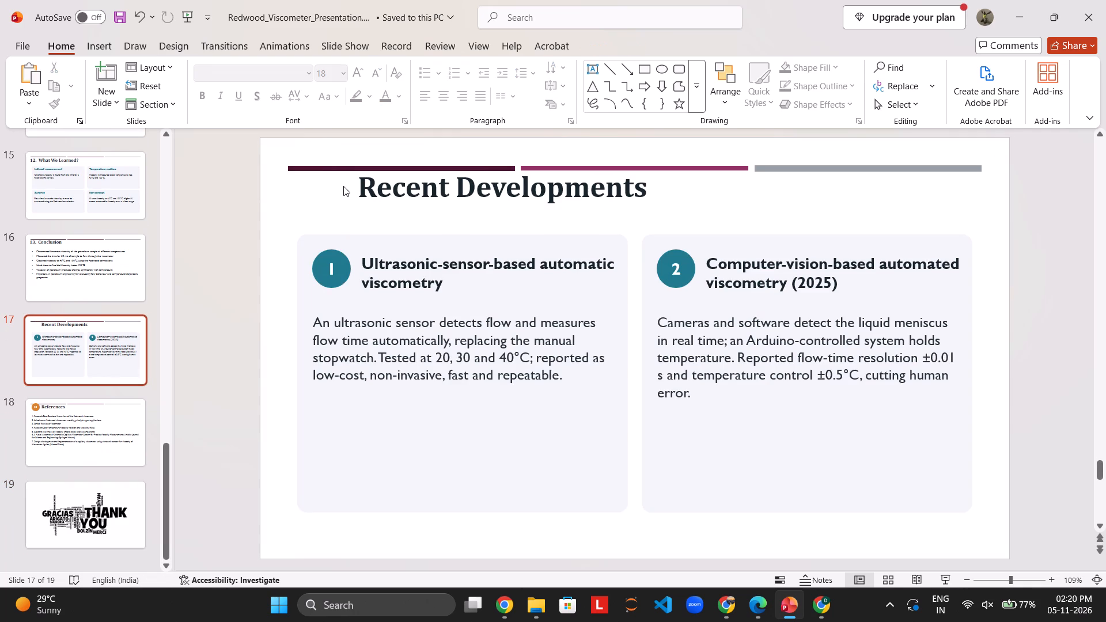
# Prefix the slide 17 title with "14." and move it beneath the coloured bars, flush with their left end.
pyautogui.click(360, 191)
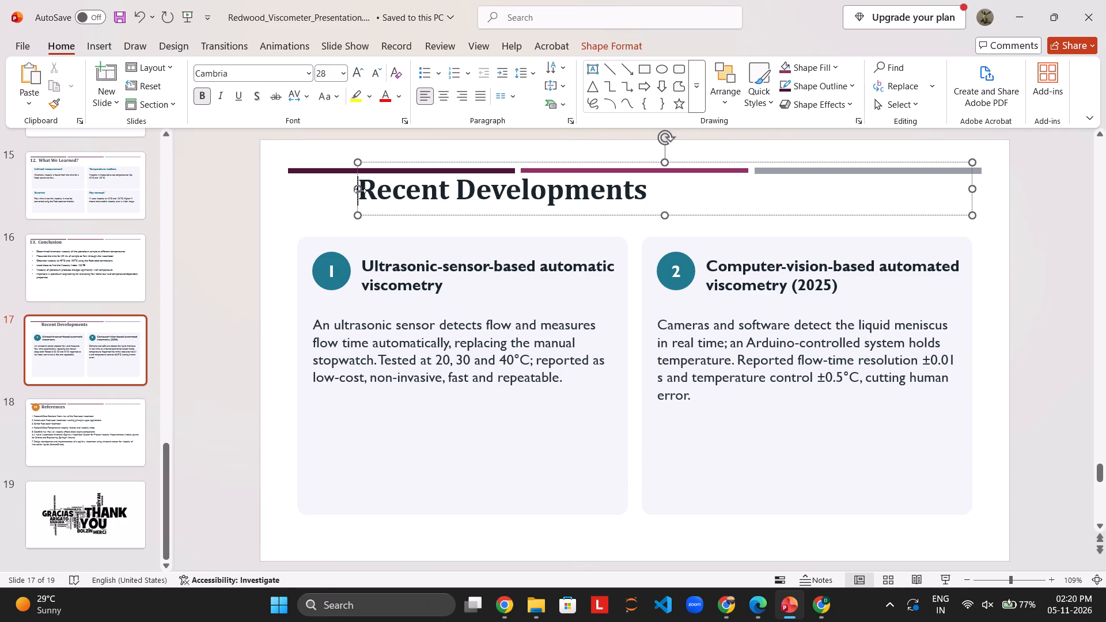
pyautogui.press('1')
pyautogui.write('4.')
pyautogui.press('space')
pyautogui.press('space')
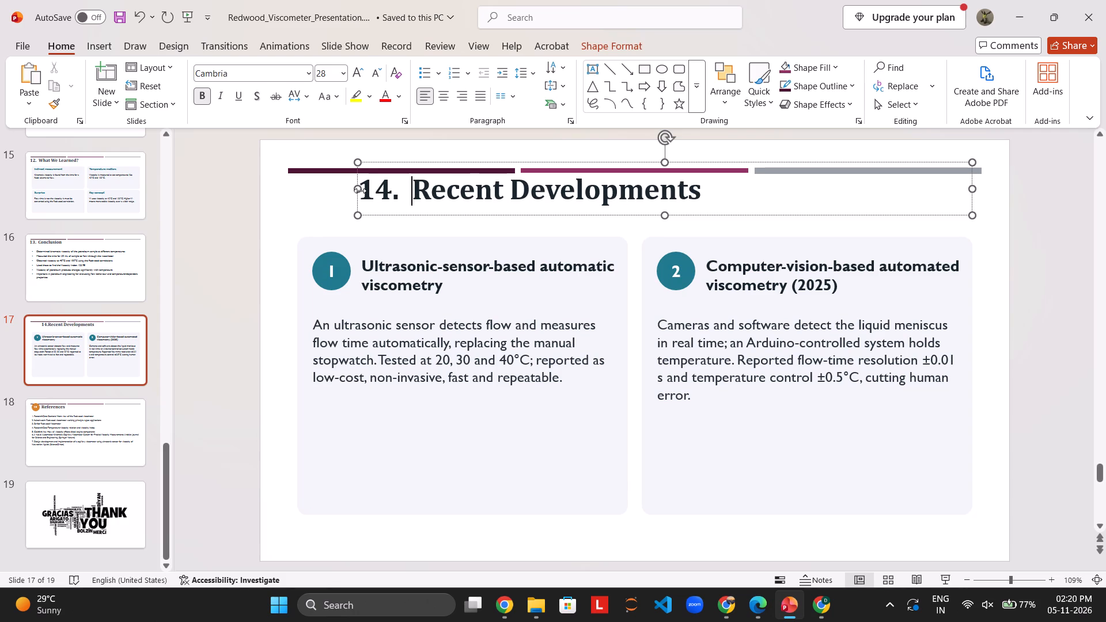
pyautogui.moveTo(433, 169); pyautogui.dragTo(355, 175)
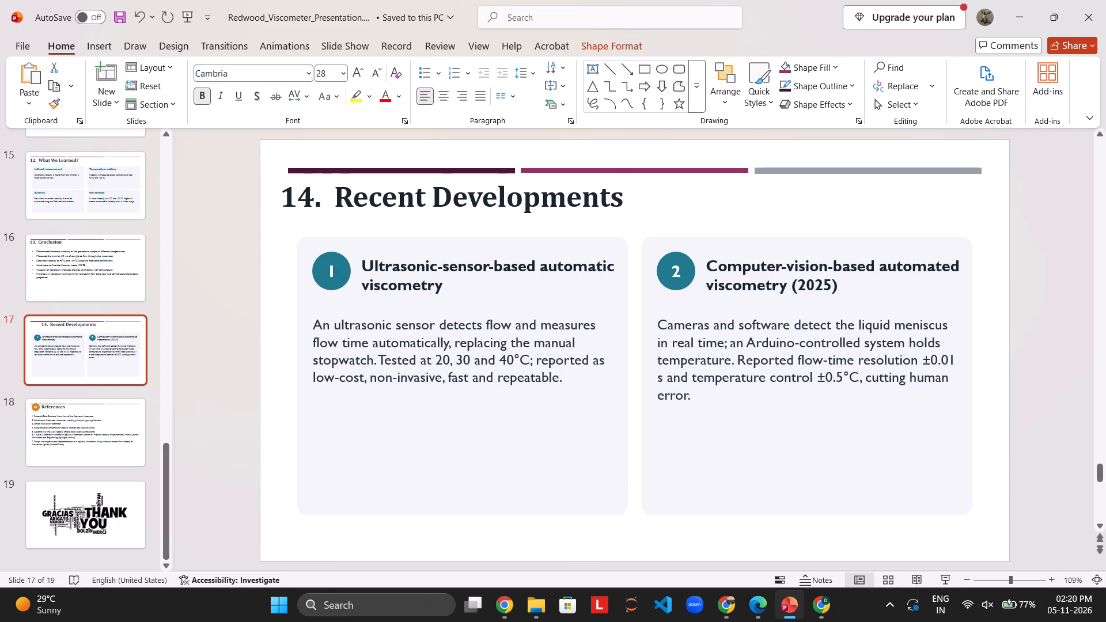
pyautogui.moveTo(355, 175); pyautogui.dragTo(362, 173)
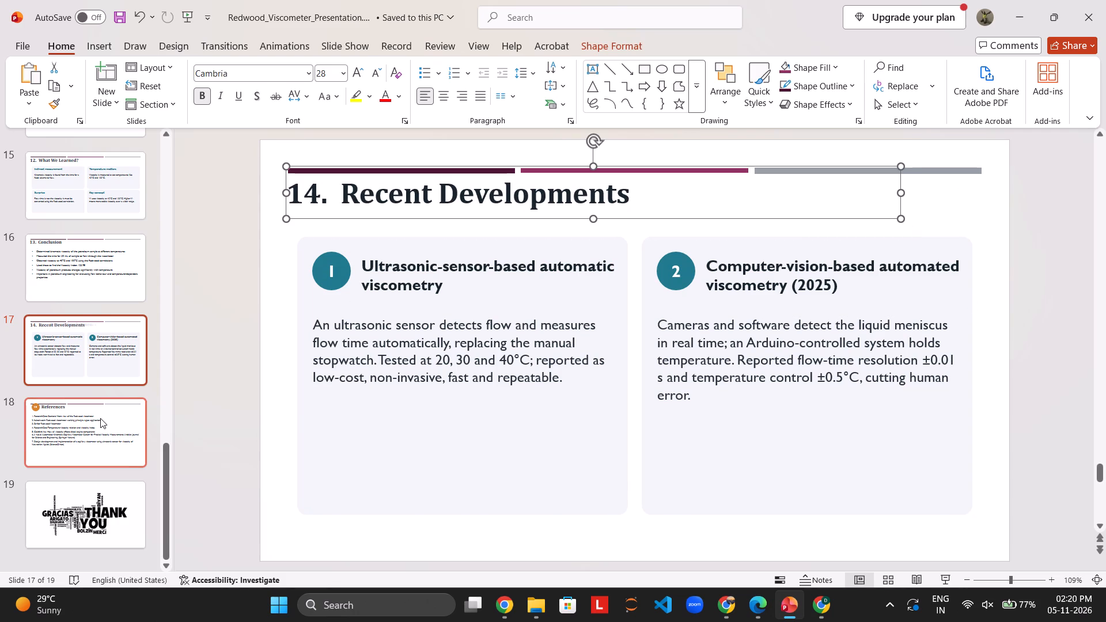
# Delete the number and its orange circle beside the "References" title on slide 18.
pyautogui.click(100, 418)
pyautogui.click(338, 187)
pyautogui.press('BackSpace')
pyautogui.click(338, 187)
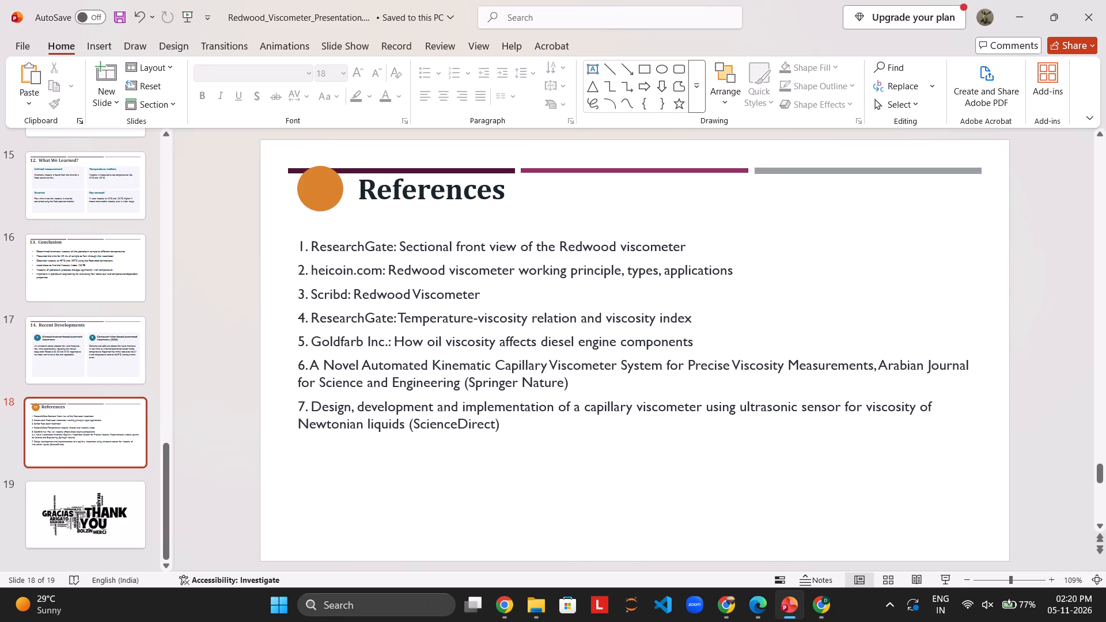
pyautogui.press('BackSpace')
# Move the unnumbered "References" title on slide 18 beneath the coloured bars, flush with their left end.
pyautogui.click(363, 187)
pyautogui.moveTo(408, 157); pyautogui.dragTo(378, 165)
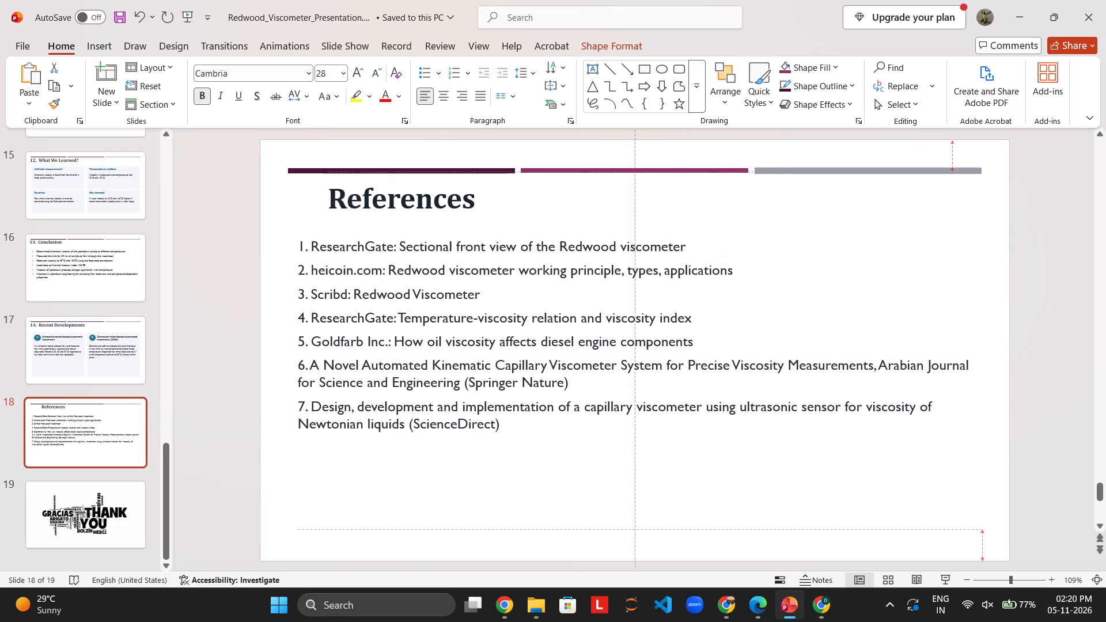
pyautogui.moveTo(378, 165); pyautogui.dragTo(336, 165)
pyautogui.click(181, 371)
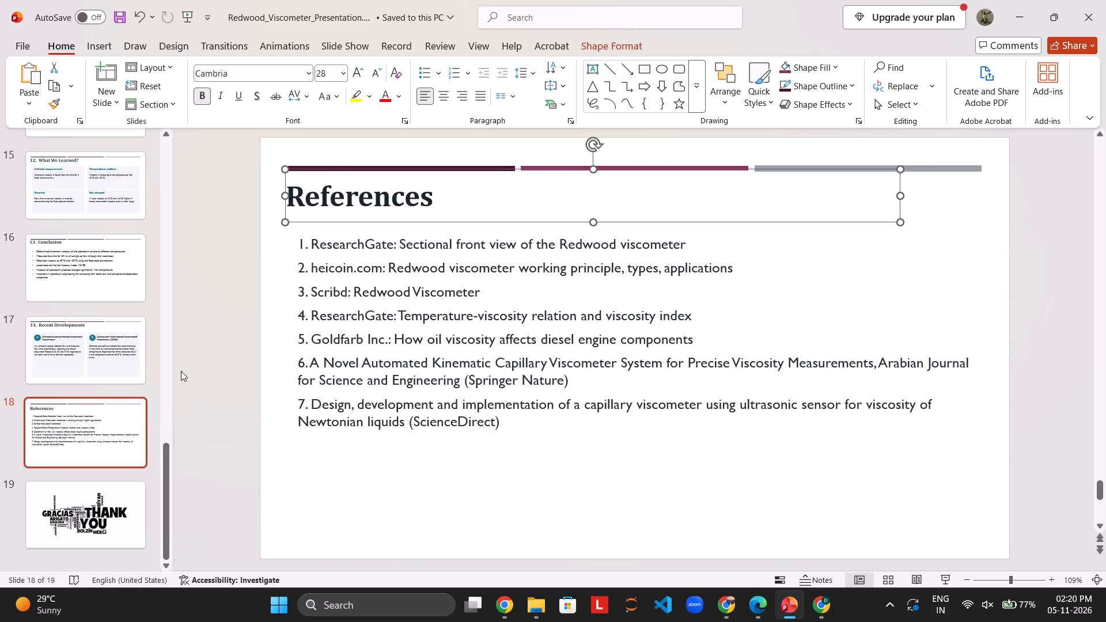
# Change the font colour of the "1. Experiment at a Glance" title on slide 2 to black, keeping its position.
pyautogui.scroll(14, 83, 321)
pyautogui.click(78, 283)
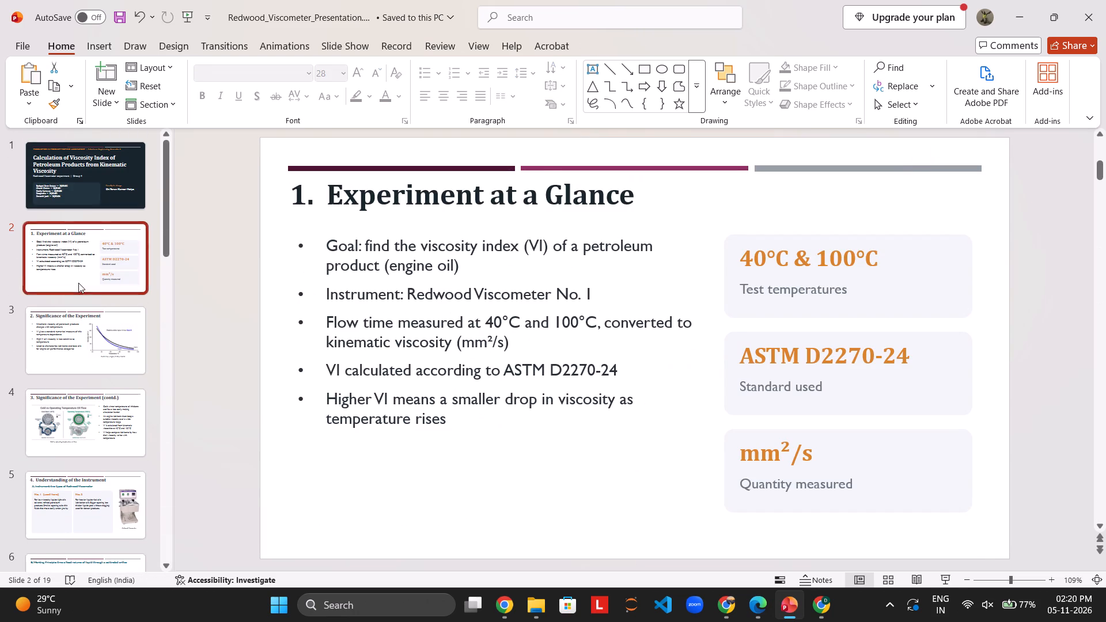
pyautogui.click(305, 245)
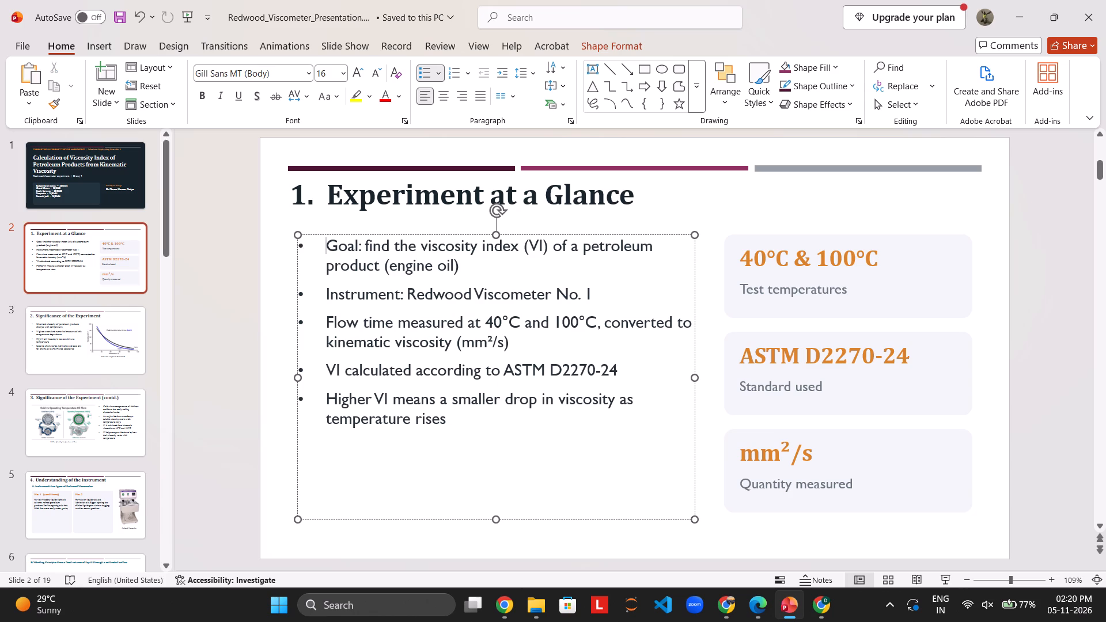
pyautogui.click(322, 195)
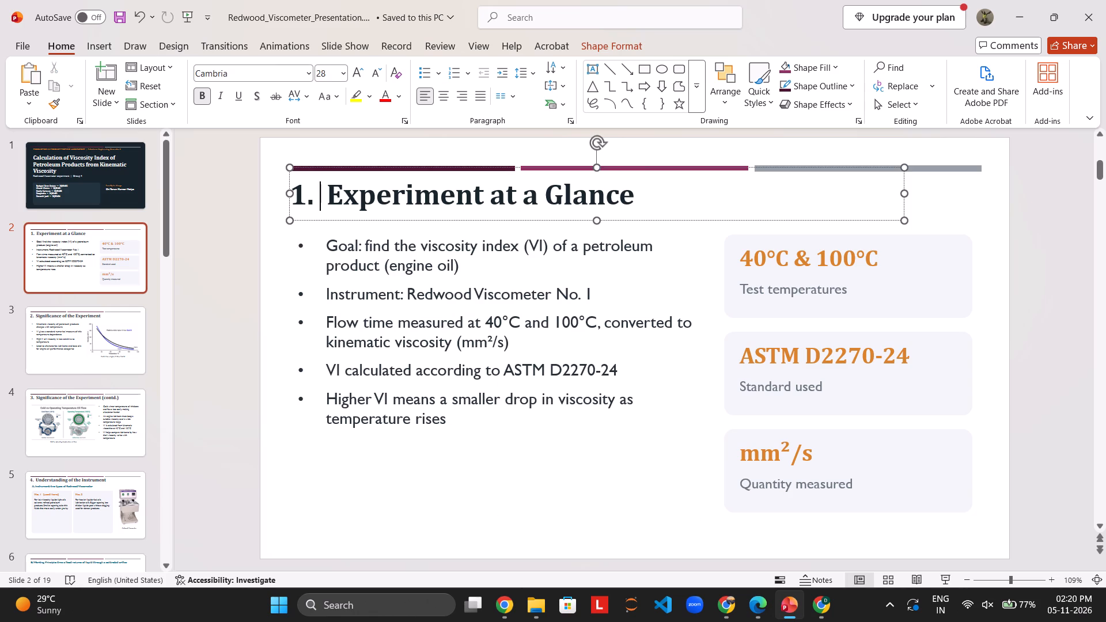
pyautogui.moveTo(649, 196); pyautogui.dragTo(626, 178)
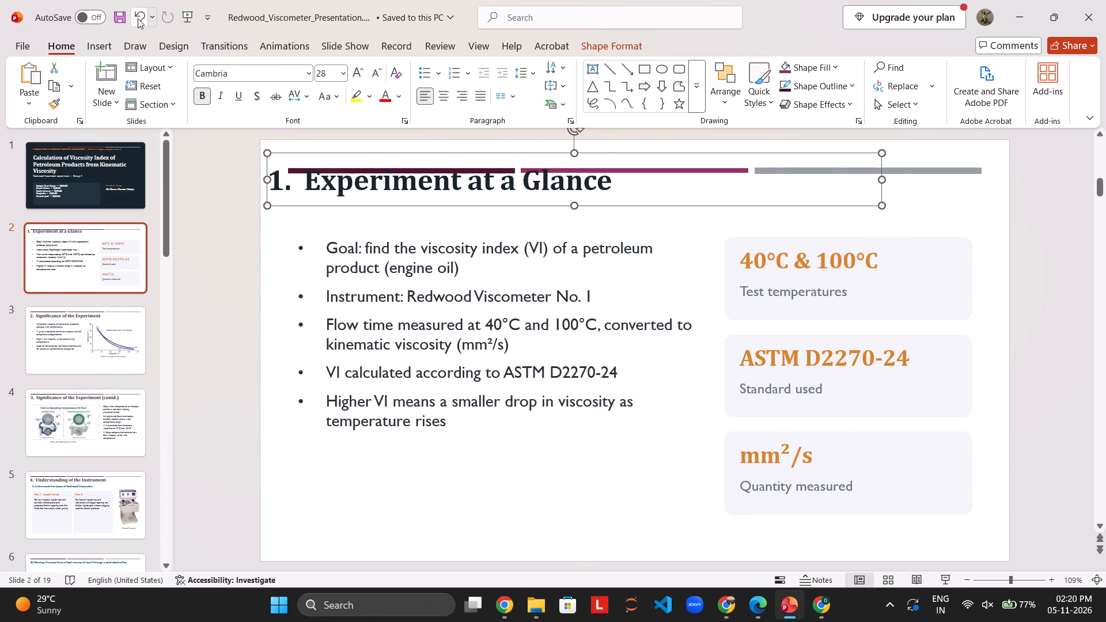
pyautogui.click(138, 18)
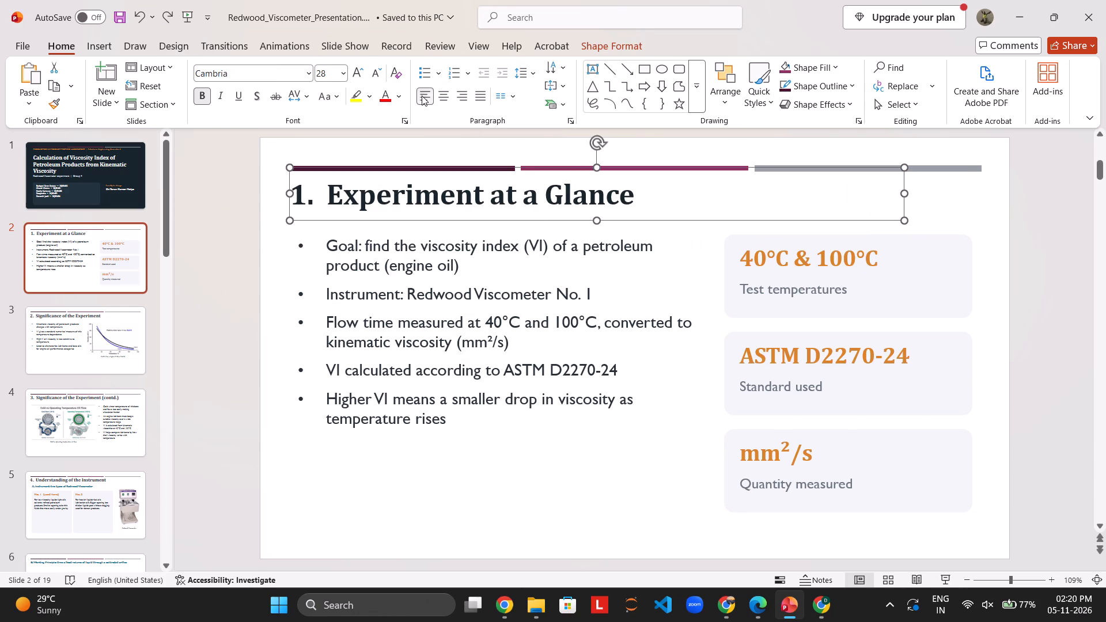
pyautogui.click(397, 96)
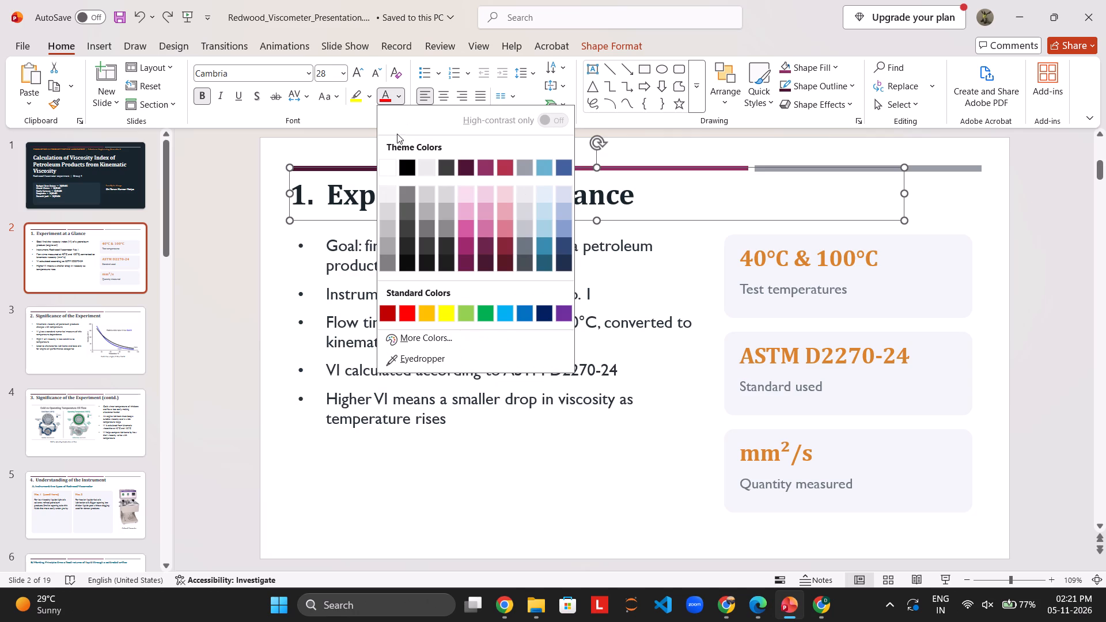
pyautogui.click(410, 160)
# Change the font colour of the whole bulleted text box on slide 2 to black.
pyautogui.click(388, 279)
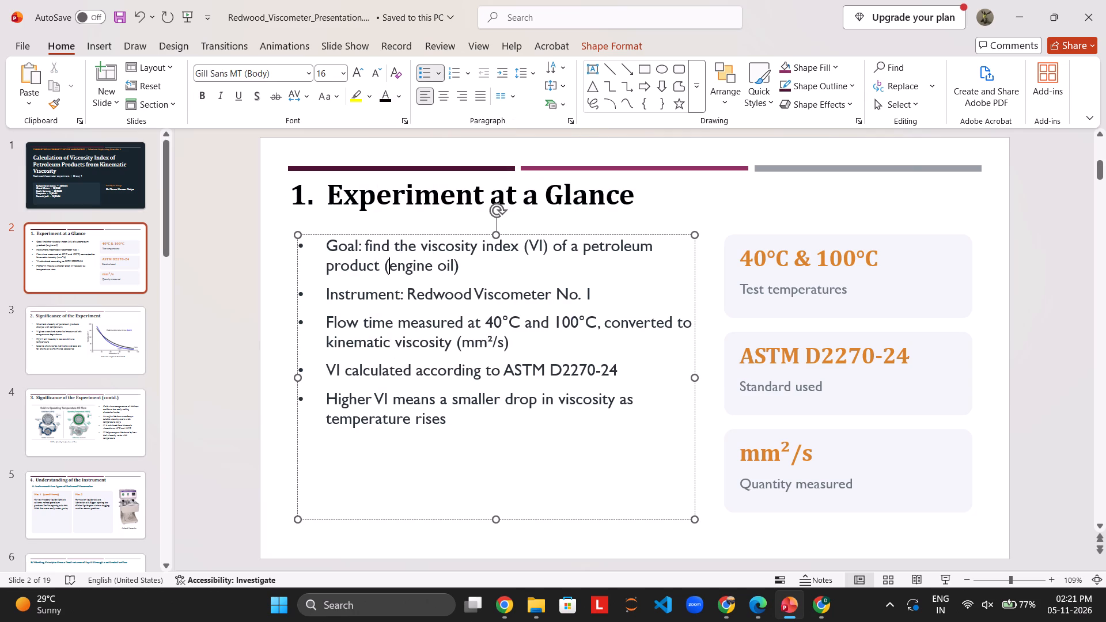
pyautogui.click(378, 97)
pyautogui.click(455, 426)
pyautogui.click(490, 465)
pyautogui.click(384, 100)
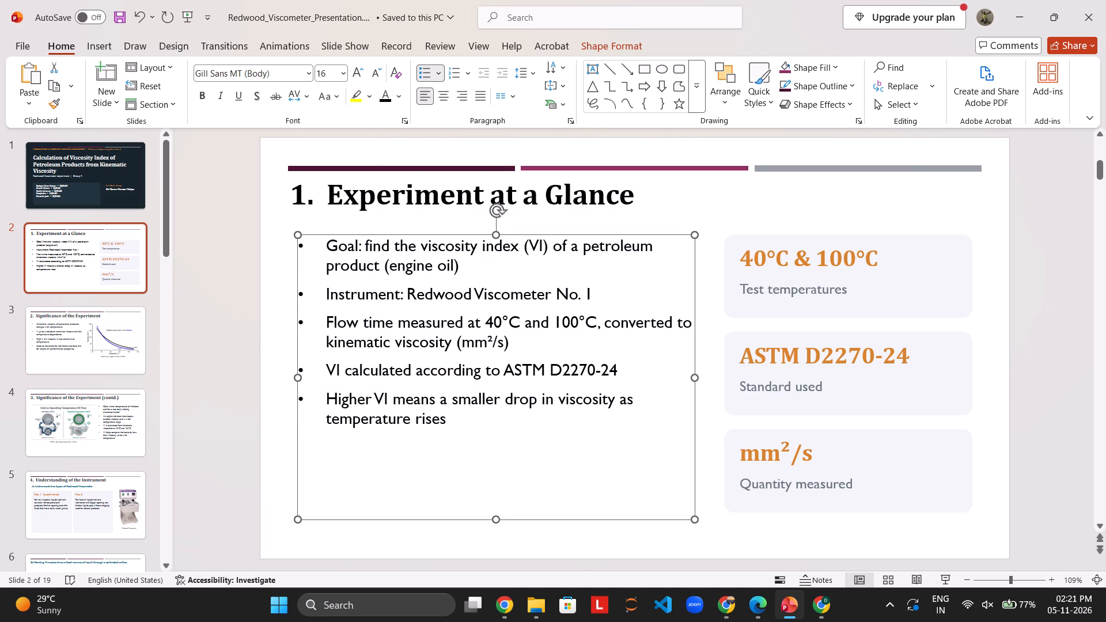
pyautogui.click(208, 350)
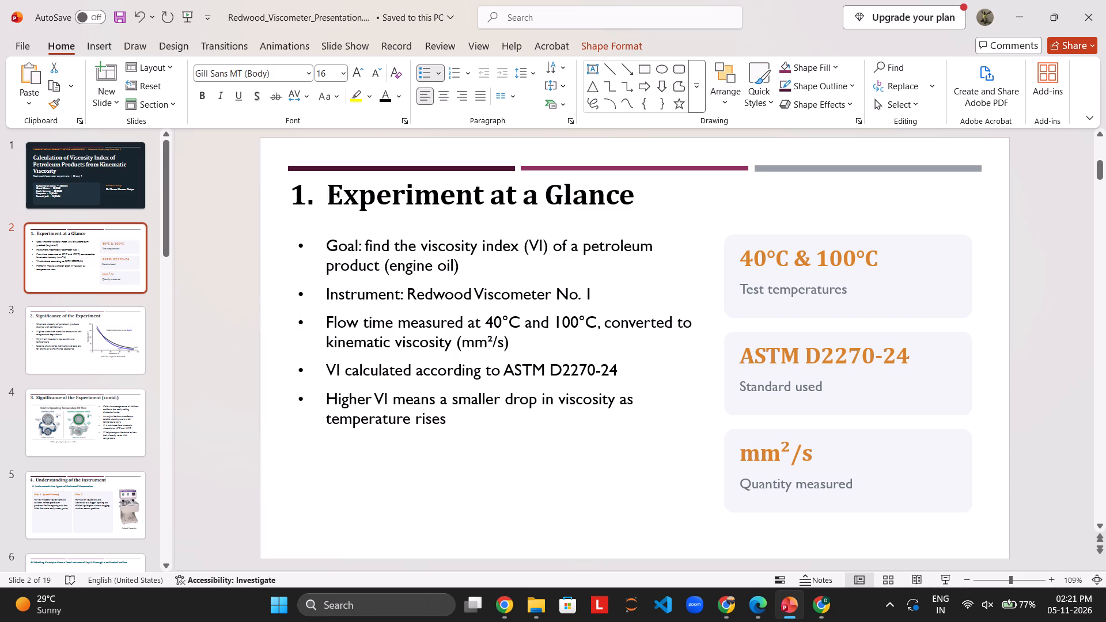
# Change the font colour of all the bullet text on slide 3 to black.
pyautogui.click(83, 346)
pyautogui.click(475, 400)
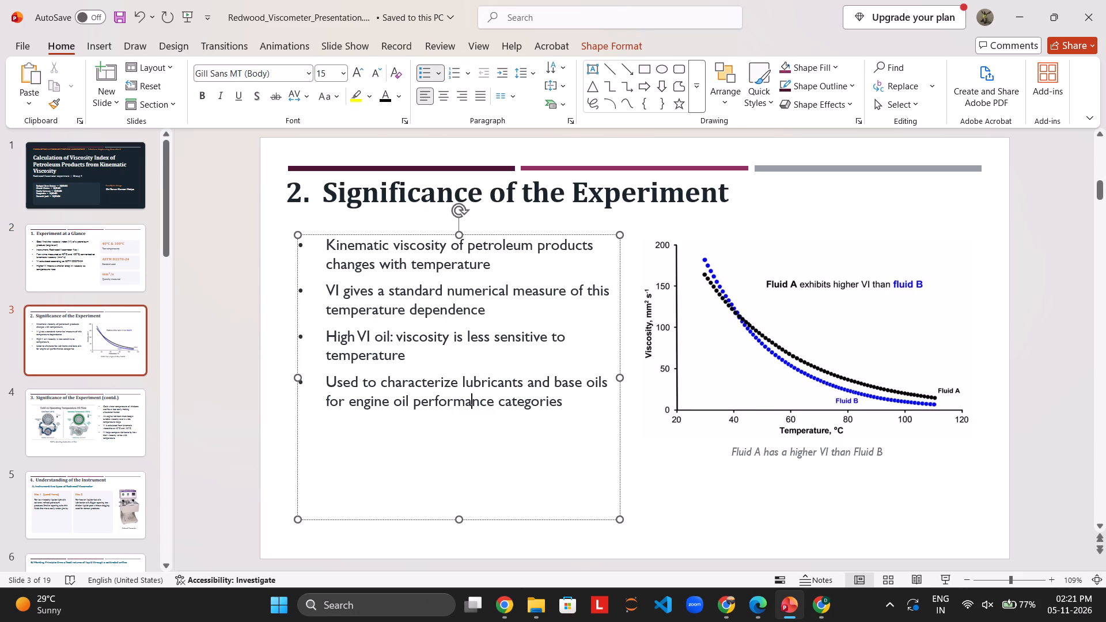
pyautogui.click(661, 443)
pyautogui.click(544, 426)
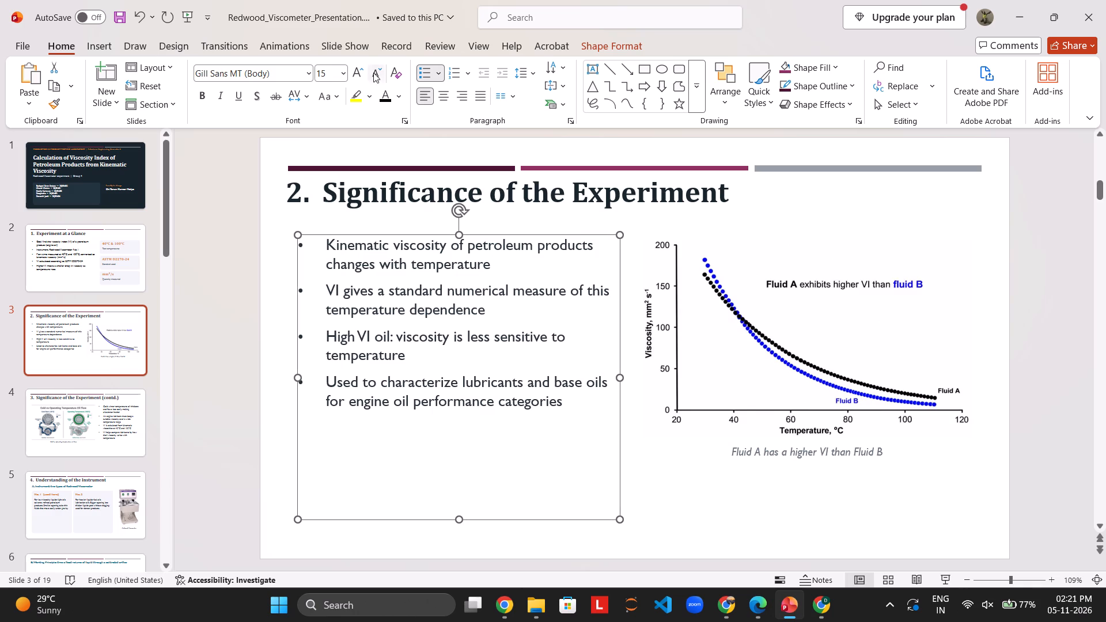
pyautogui.click(387, 93)
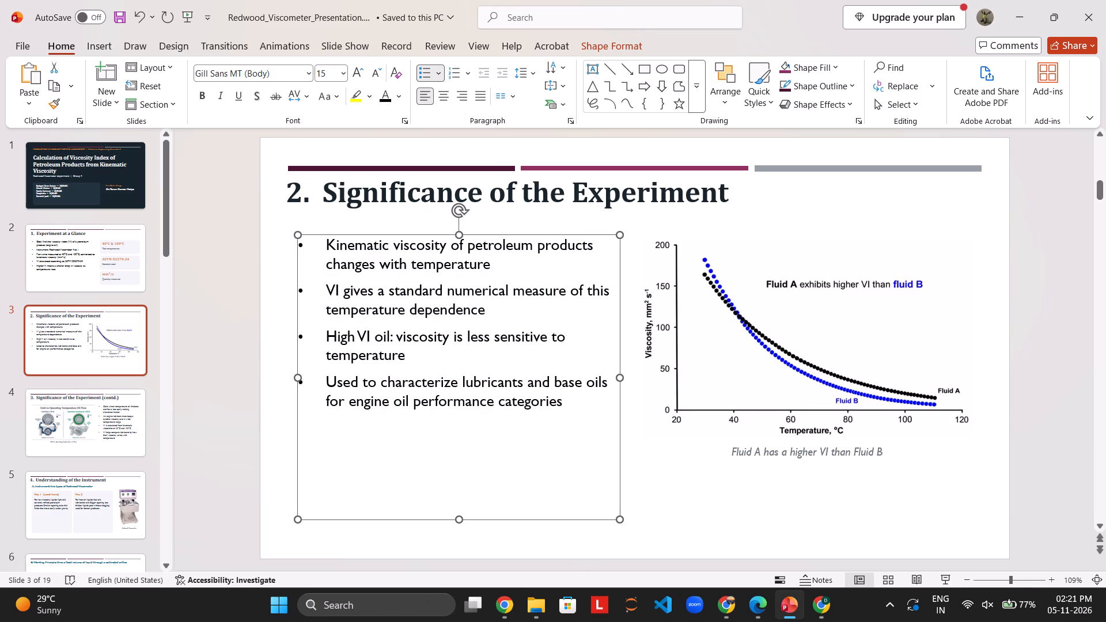
pyautogui.moveTo(560, 407); pyautogui.dragTo(296, 214)
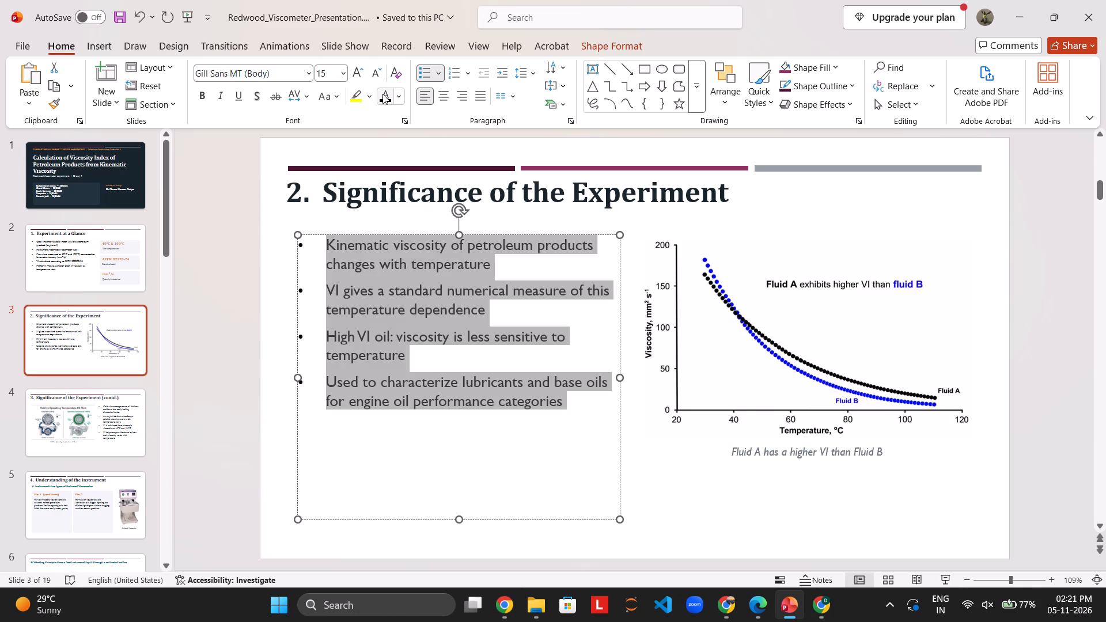
pyautogui.click(382, 94)
# Change the font colour of the "2. Significance of the Experiment" title on slide 3 to black.
pyautogui.click(368, 195)
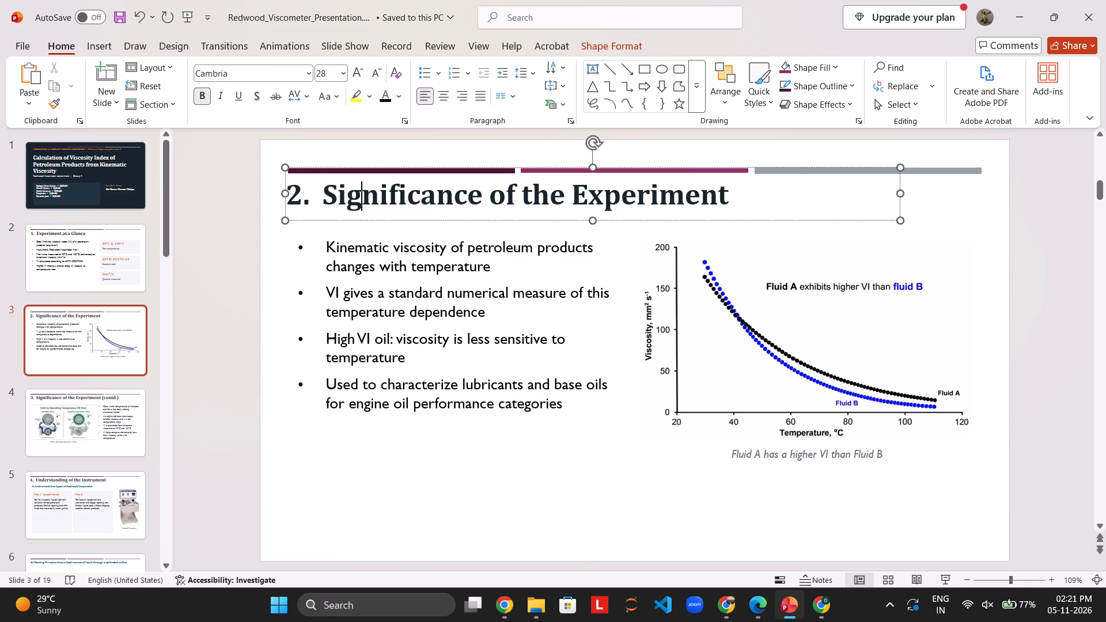
pyautogui.click(791, 205)
pyautogui.click(392, 93)
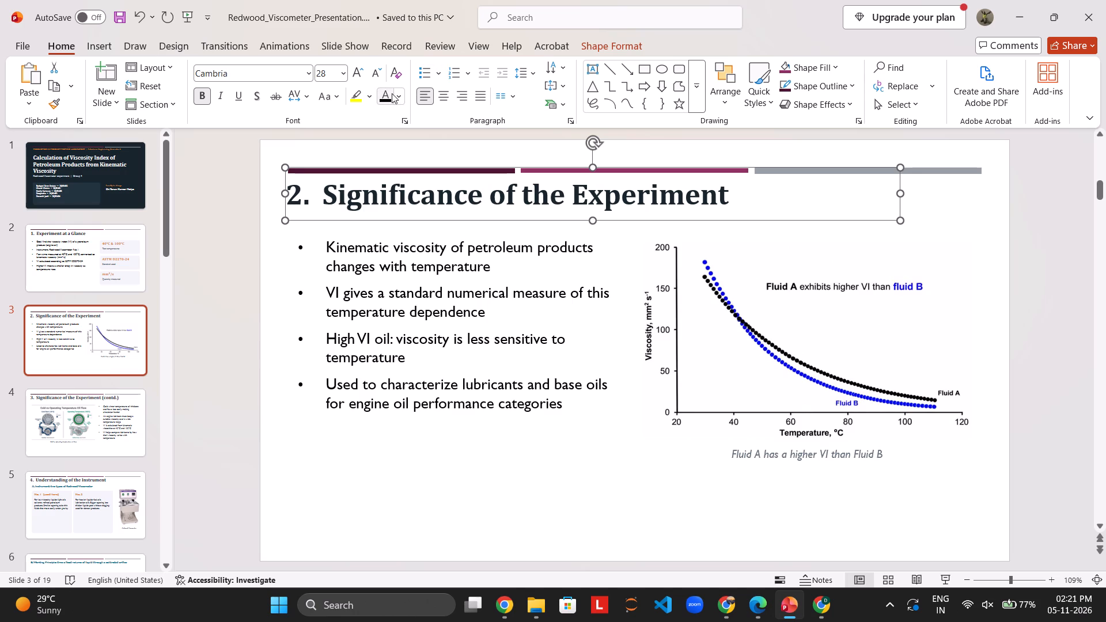
# Change the font colour of the "3. Significance of the Experiment (contd.)" title on slide 4 to black.
pyautogui.click(167, 348)
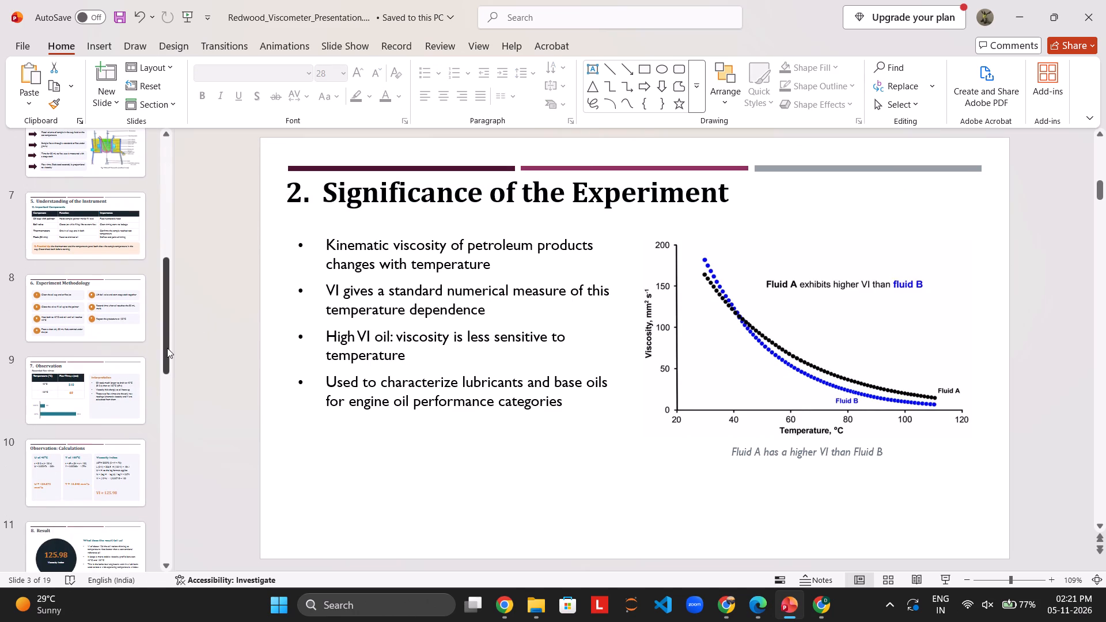
pyautogui.scroll(1, 167, 348)
pyautogui.scroll(6, 86, 286)
pyautogui.scroll(-1, 86, 286)
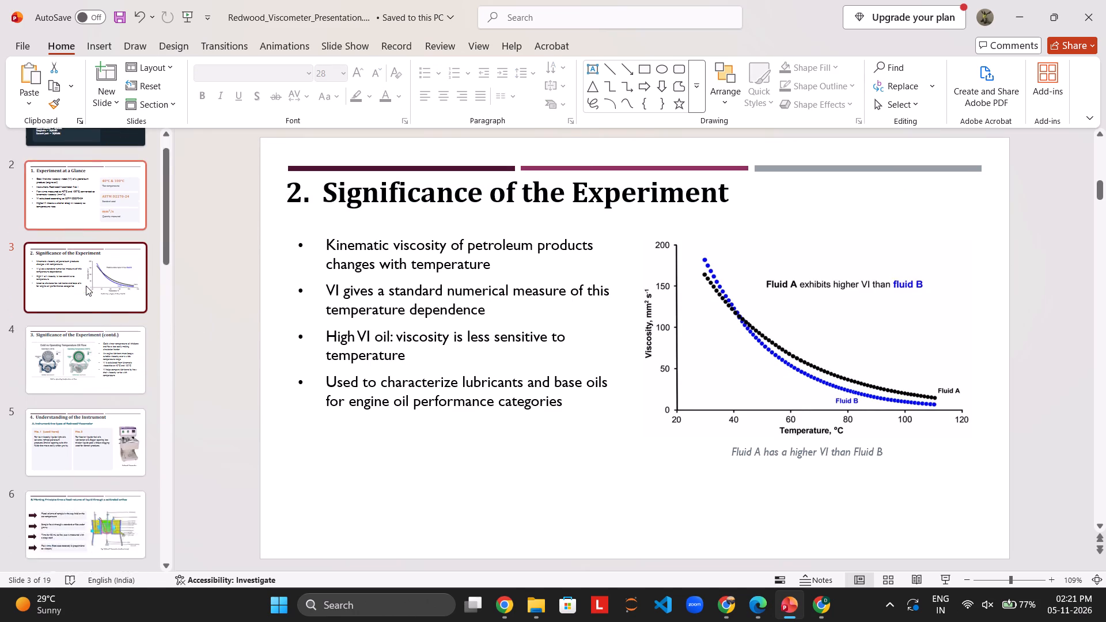
pyautogui.scroll(-1, 86, 286)
pyautogui.click(71, 295)
pyautogui.click(412, 192)
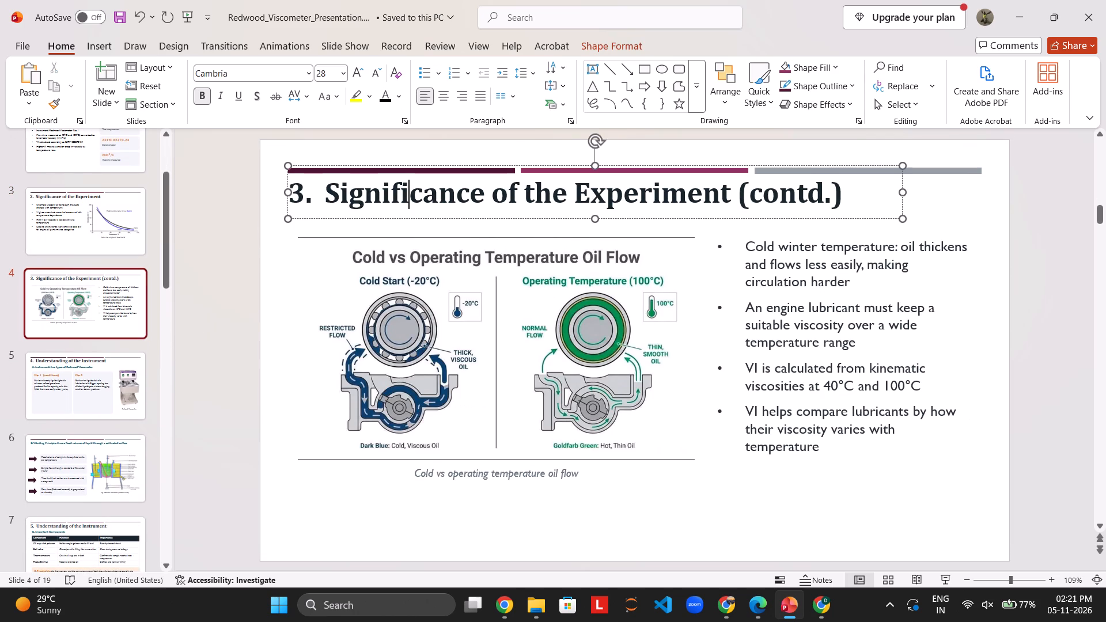
pyautogui.click(863, 194)
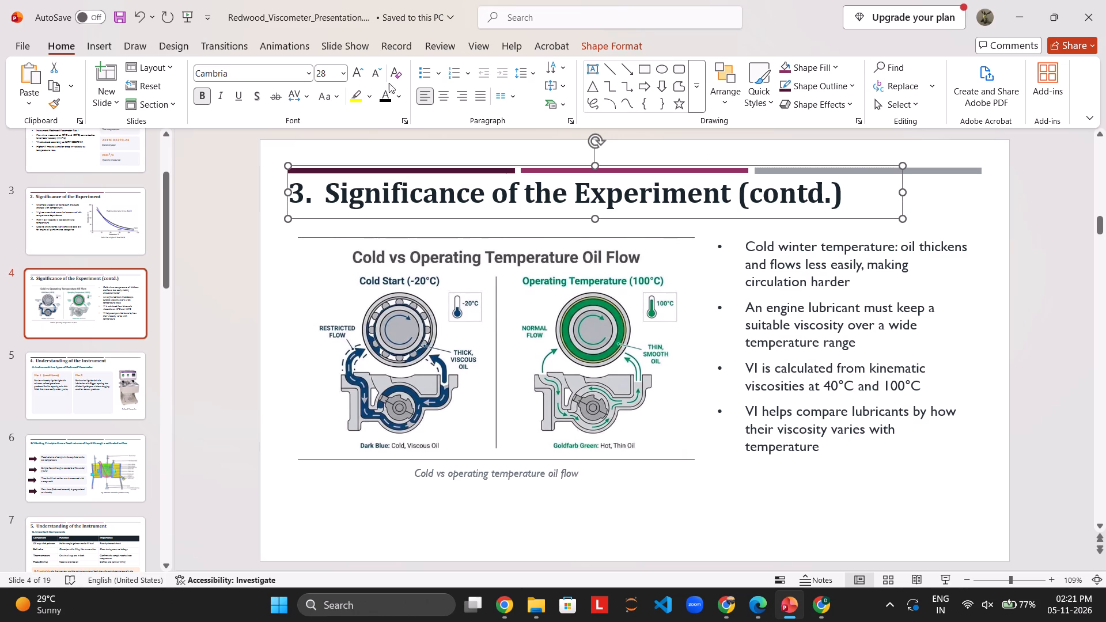
pyautogui.click(389, 90)
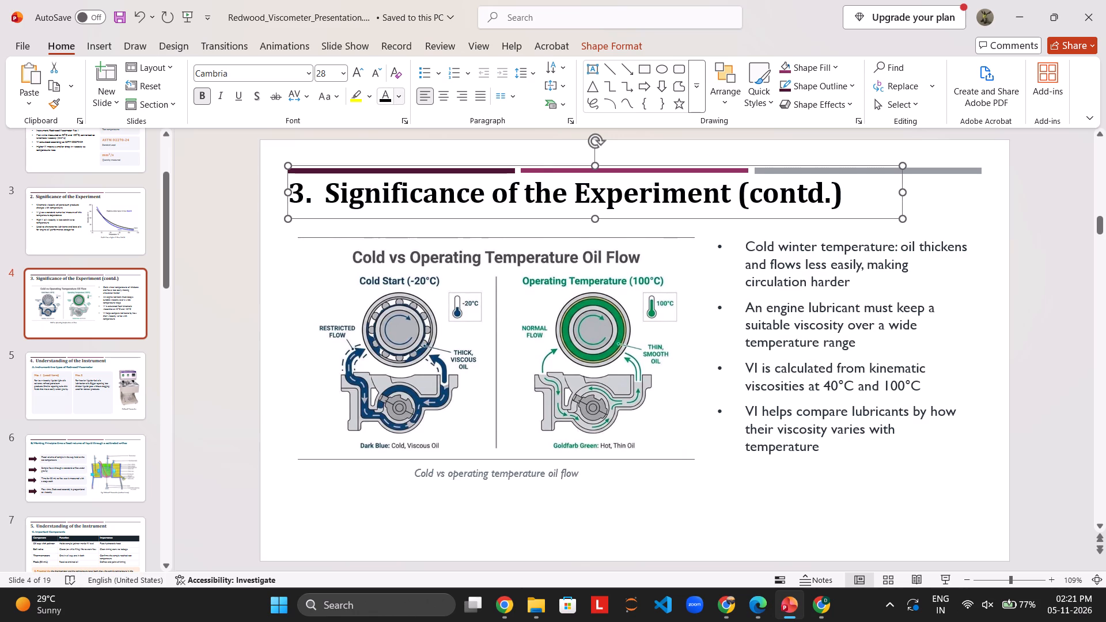
# Change the font colour of the whole bulleted text box on slide 4 to black.
pyautogui.click(714, 263)
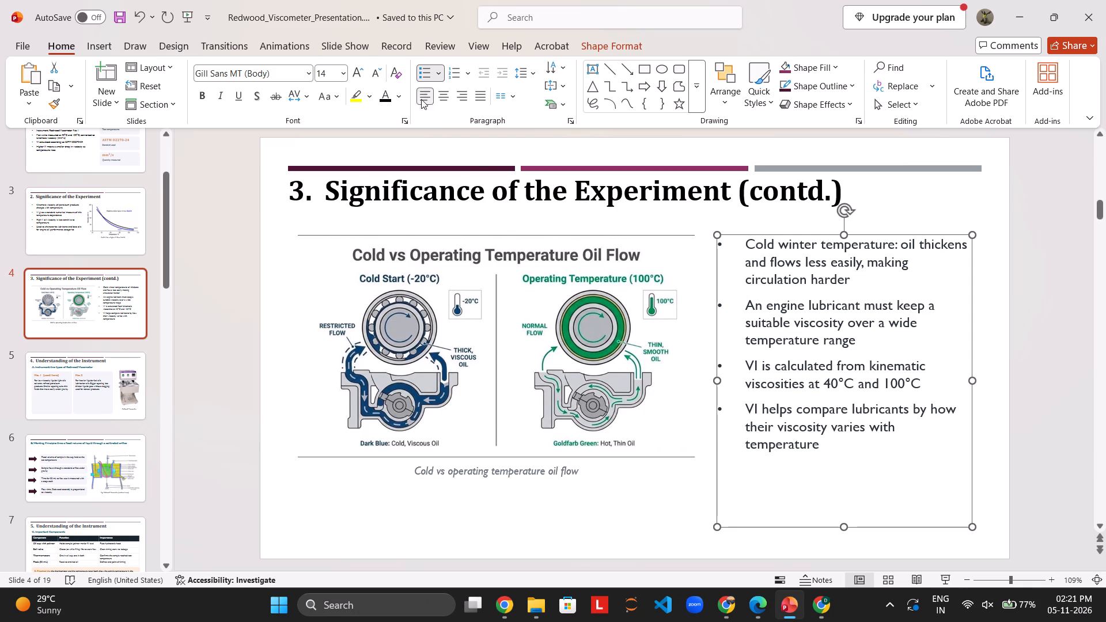
pyautogui.click(387, 92)
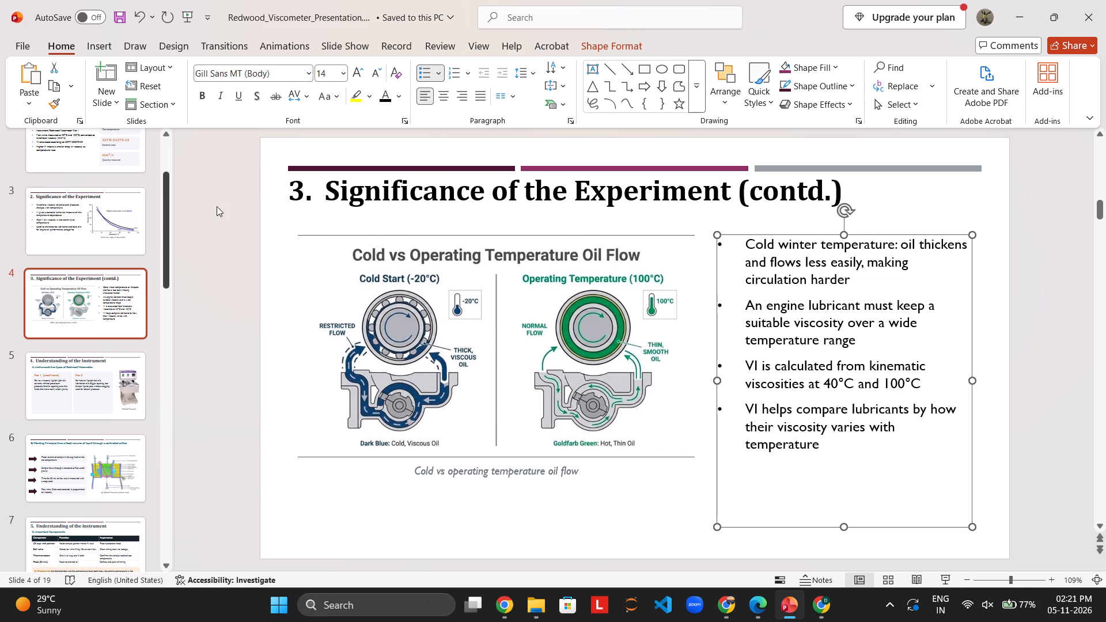
# Remove the number "3." and its trailing spaces from the "Significance of the Experiment (contd.)" title on slide 4.
pyautogui.click(309, 188)
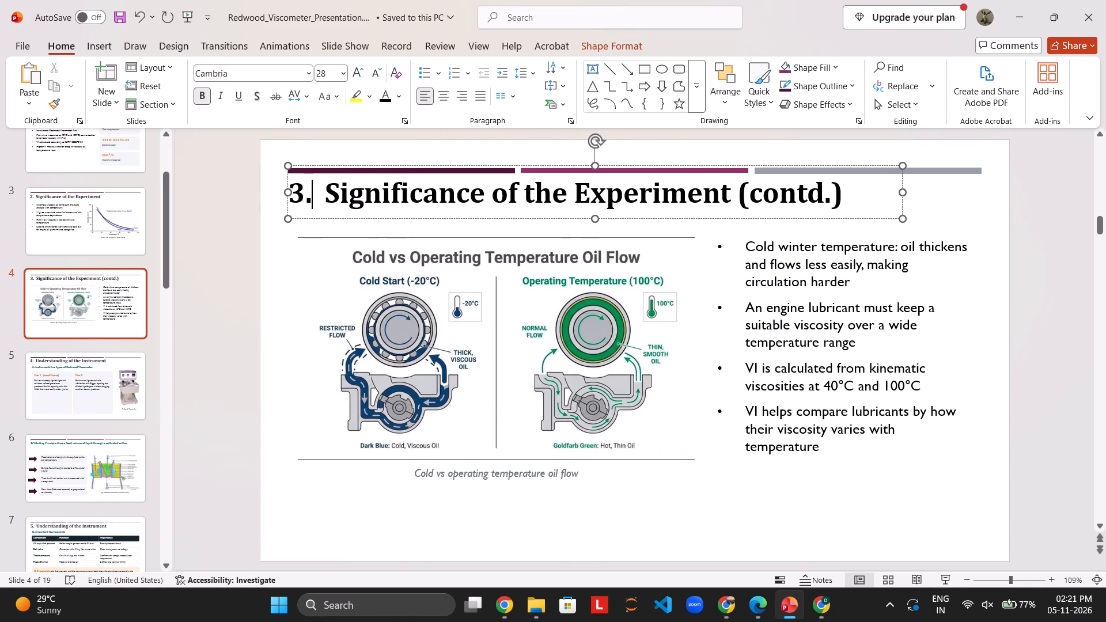
pyautogui.press('Right')
pyautogui.press('Right')
pyautogui.press('BackSpace')
pyautogui.press('BackSpace')
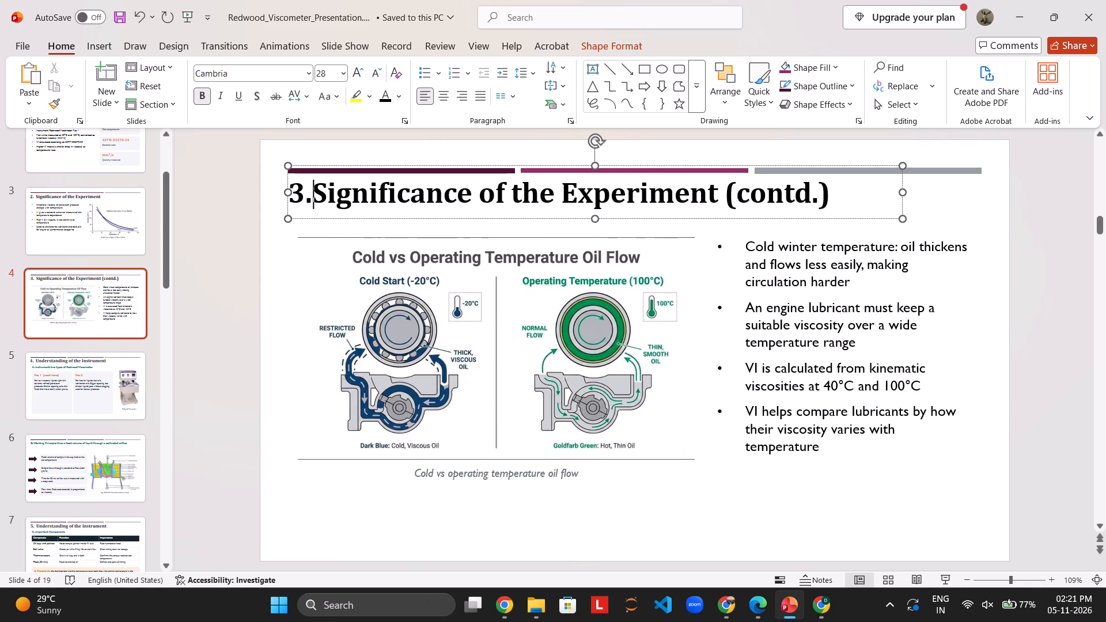
pyautogui.press('BackSpace')
pyautogui.press('BackSpace')
# Renumber the "Understanding of the Instrument" title on slide 5 as 3 and change its font colour to black.
pyautogui.click(74, 354)
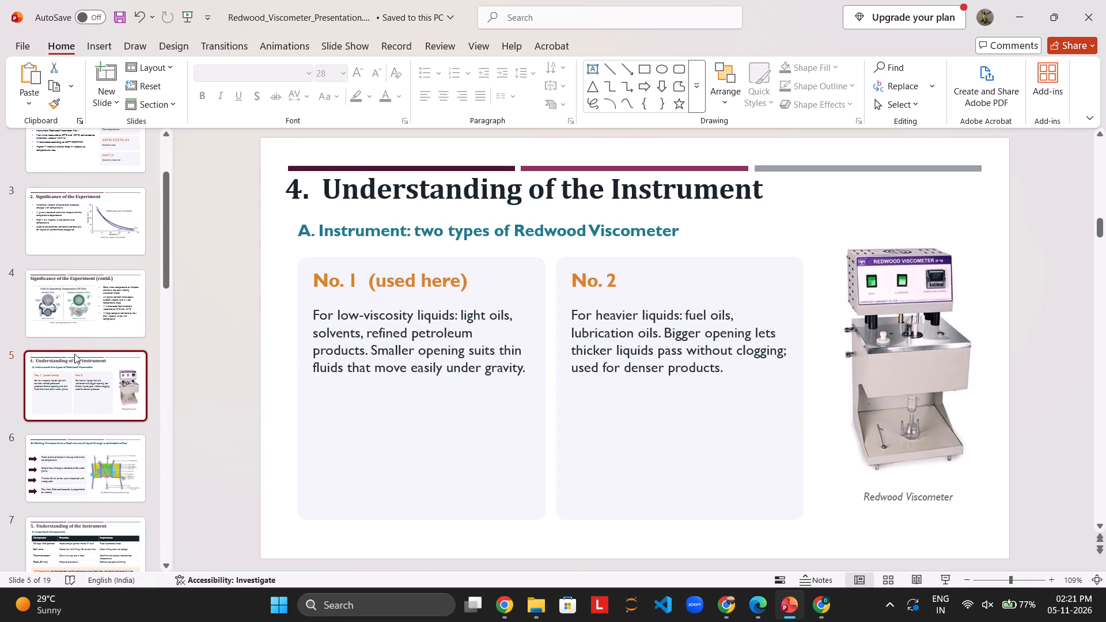
pyautogui.click(299, 195)
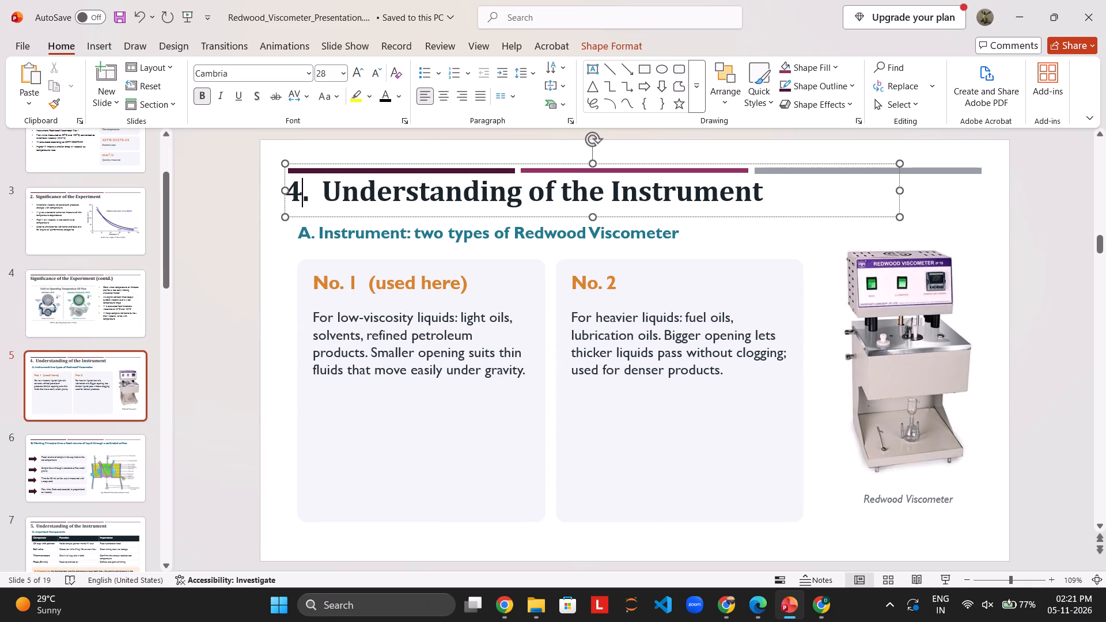
pyautogui.press('BackSpace')
pyautogui.press('3')
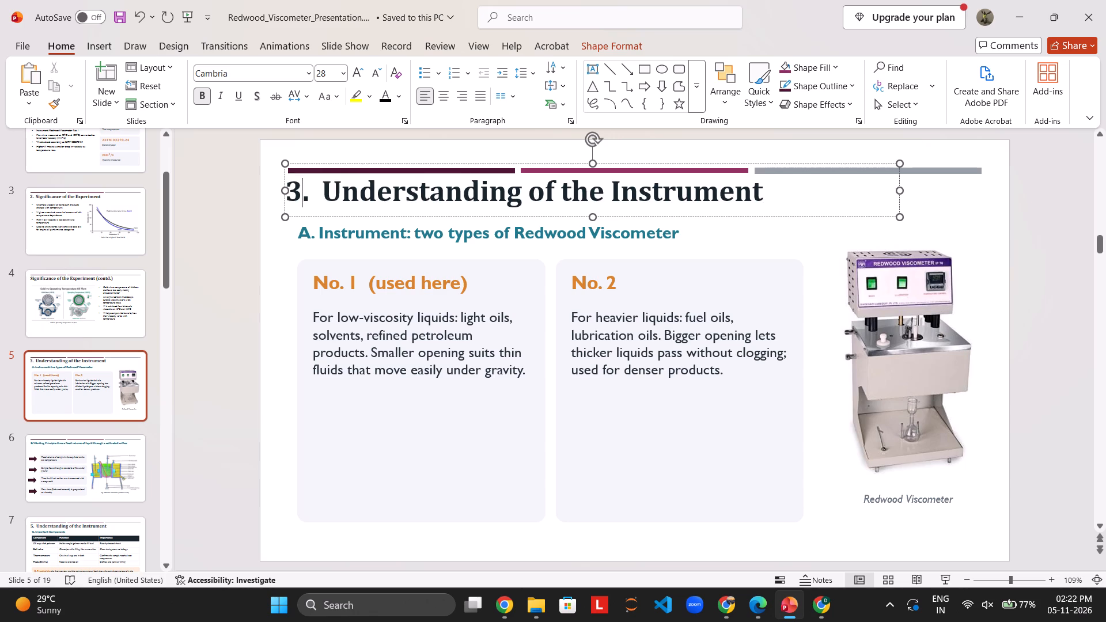
pyautogui.click(316, 209)
pyautogui.click(383, 97)
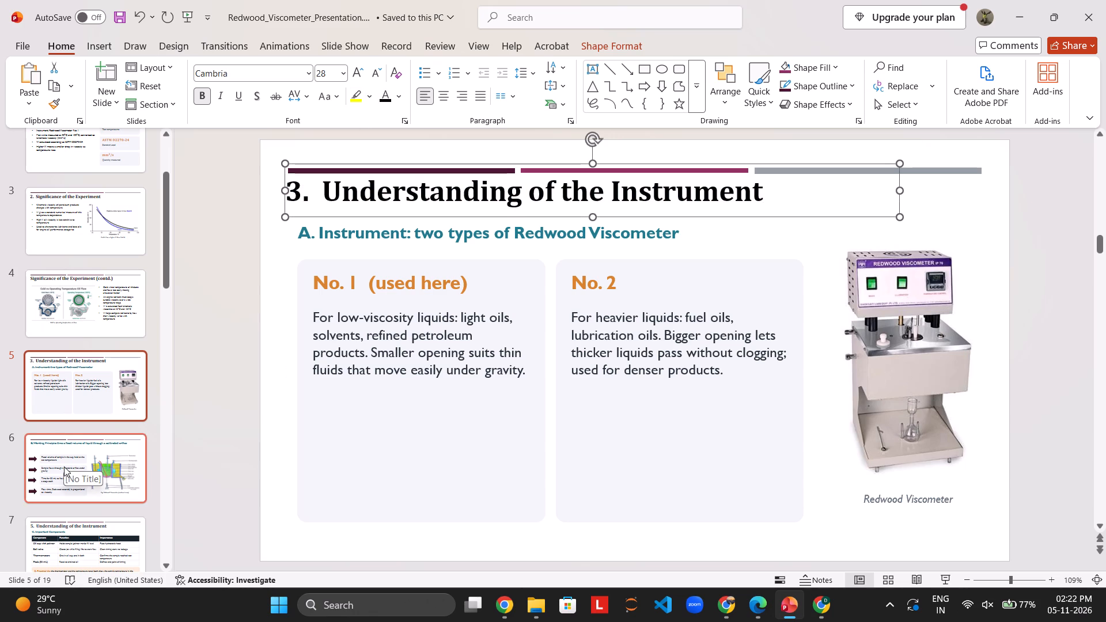
# Renumber the "Understanding of the Instrument" title on slide 7 as 4 and change its font colour to black.
pyautogui.scroll(-1, 64, 466)
pyautogui.click(61, 366)
pyautogui.click(57, 425)
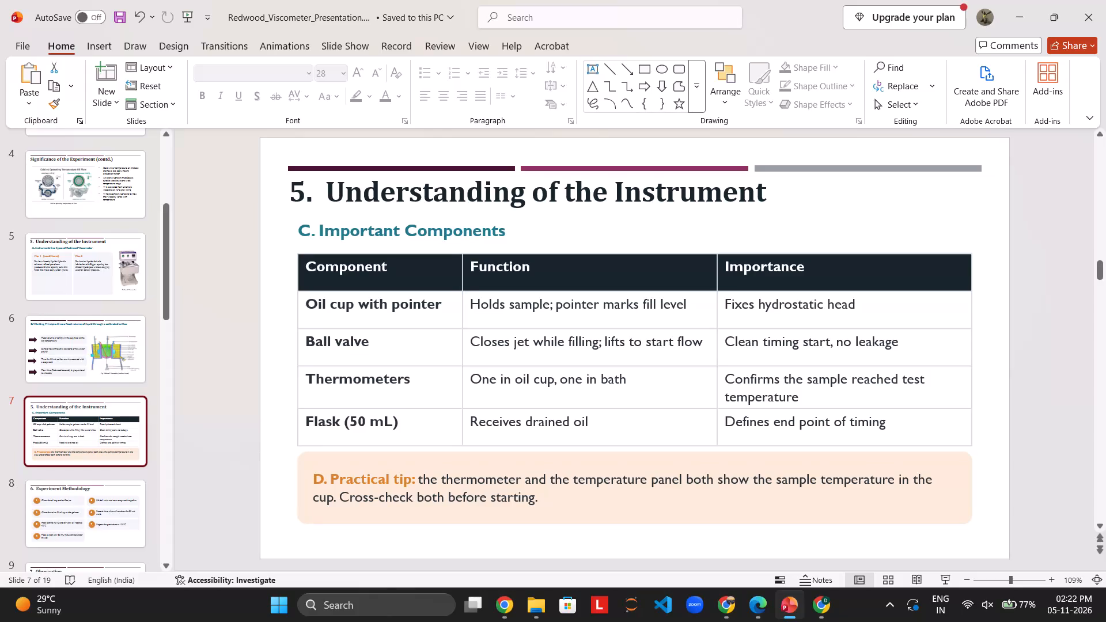
pyautogui.click(304, 198)
pyautogui.press('BackSpace')
pyautogui.press('4')
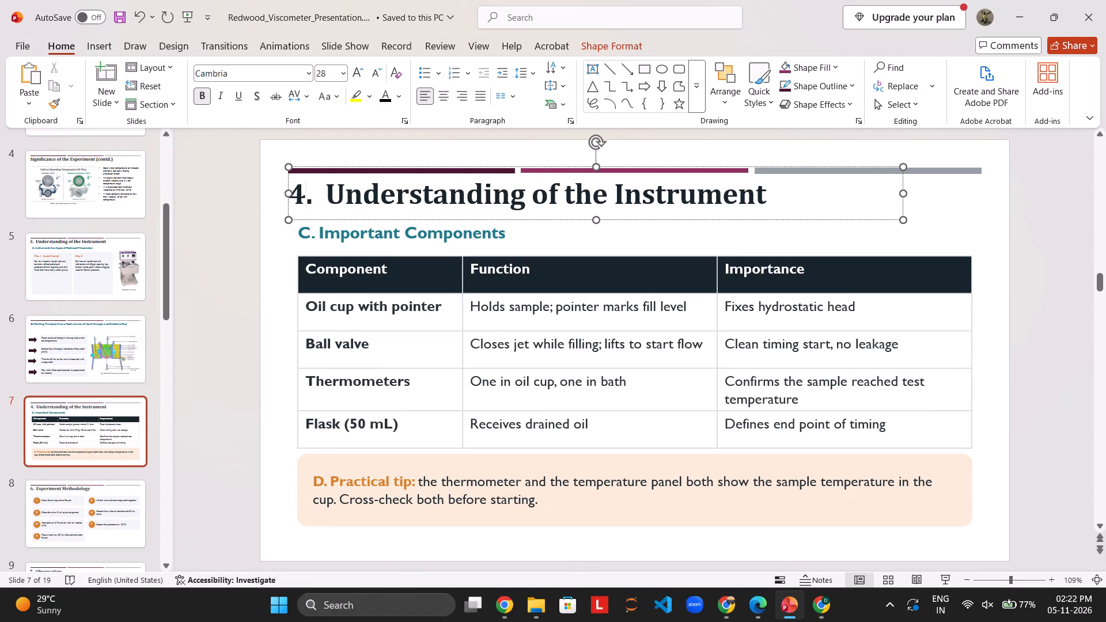
pyautogui.click(825, 187)
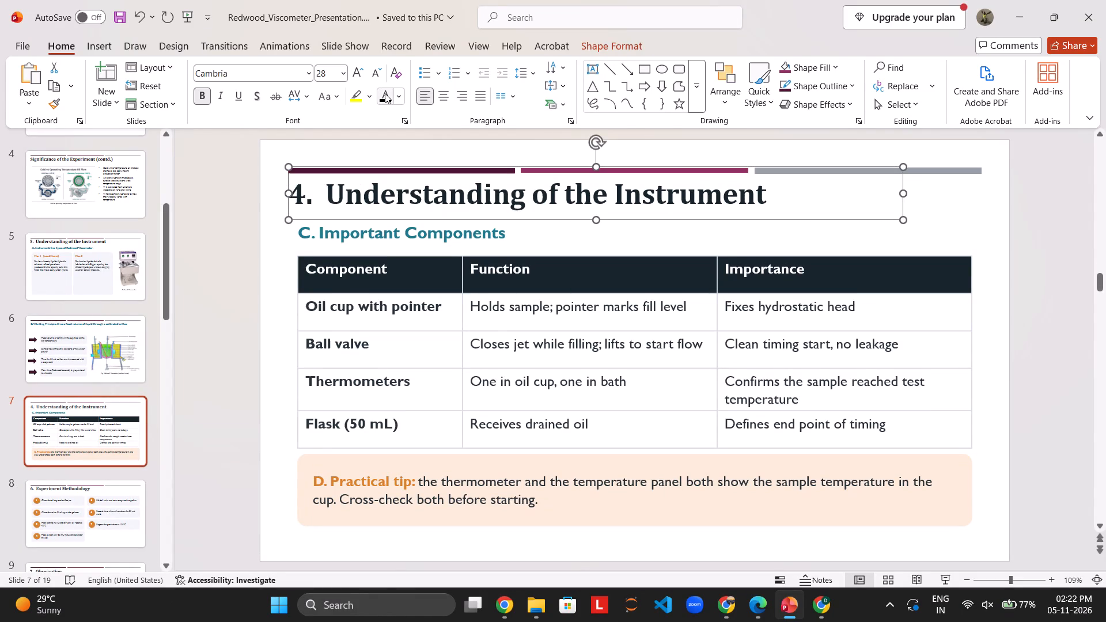
pyautogui.click(385, 93)
# Renumber the "Experiment Methodology" title on slide 8 as 5 and change its font colour to black.
pyautogui.scroll(-1, 131, 354)
pyautogui.click(71, 348)
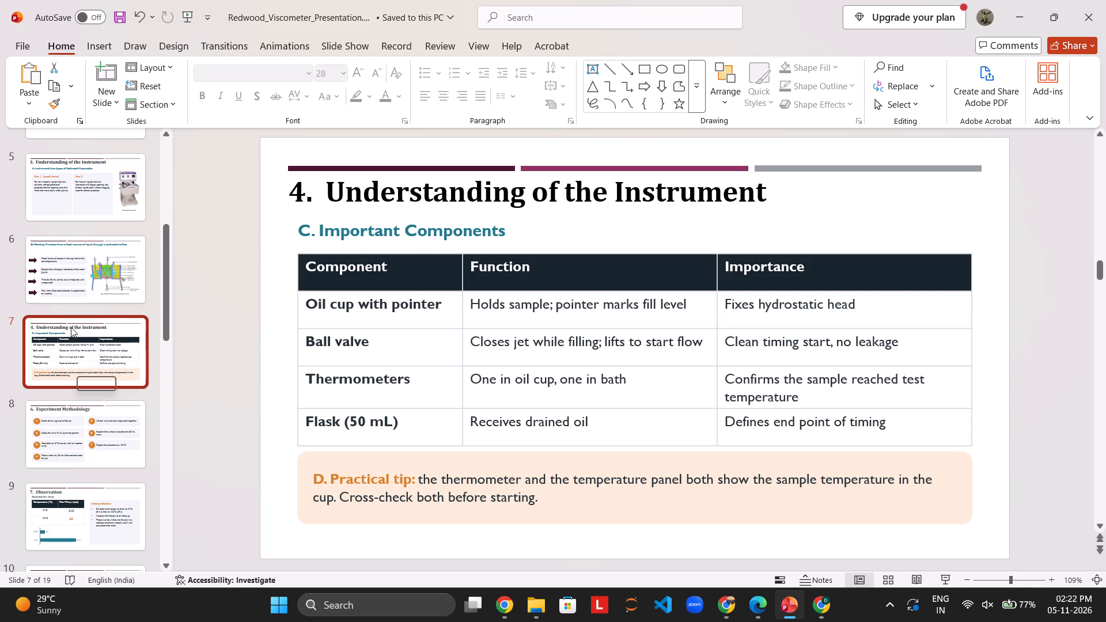
pyautogui.scroll(-1, 54, 405)
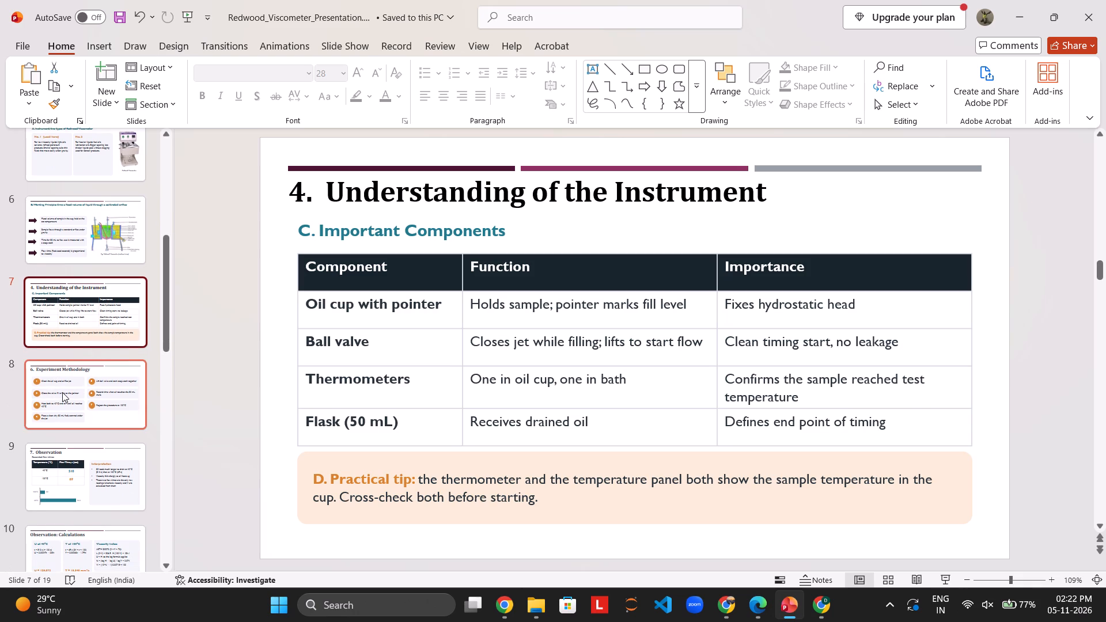
pyautogui.click(62, 392)
pyautogui.click(300, 190)
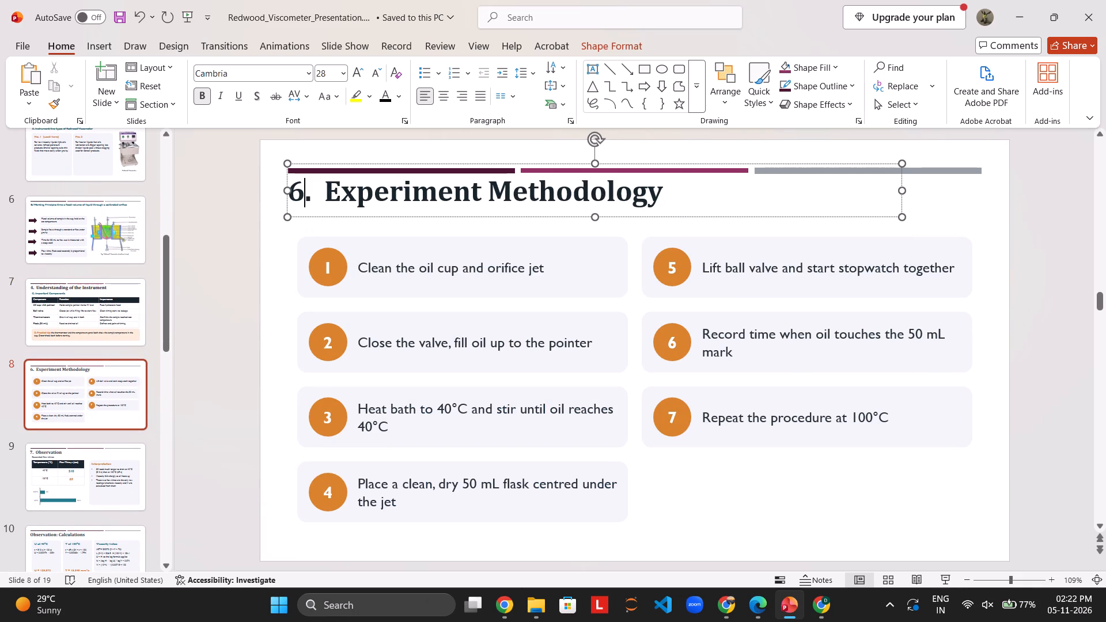
pyautogui.press('BackSpace')
pyautogui.press('5')
pyautogui.click(736, 182)
pyautogui.click(378, 94)
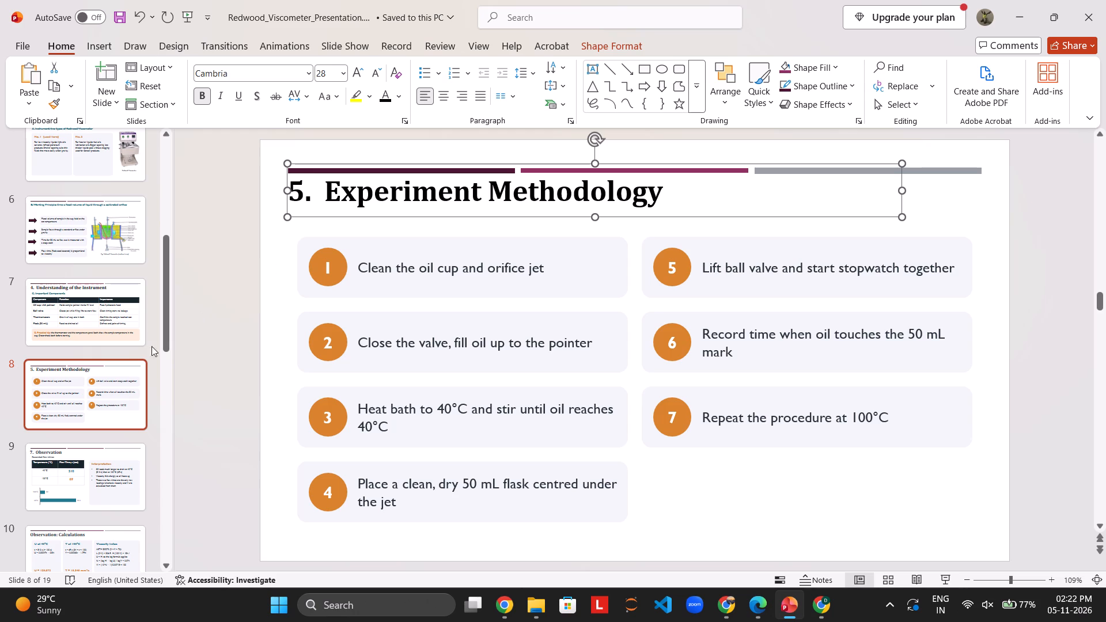
# Renumber the "Observation" title on slide 9 as 6 and change its font colour to black.
pyautogui.scroll(-1, 112, 380)
pyautogui.click(81, 329)
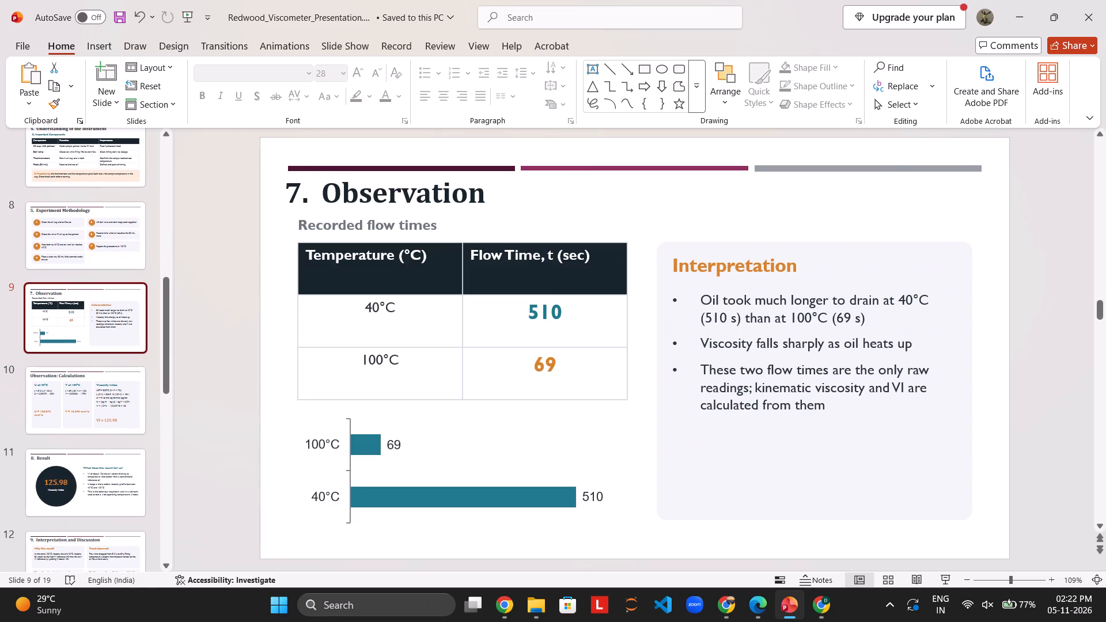
pyautogui.click(300, 195)
pyautogui.press('BackSpace')
pyautogui.press('6')
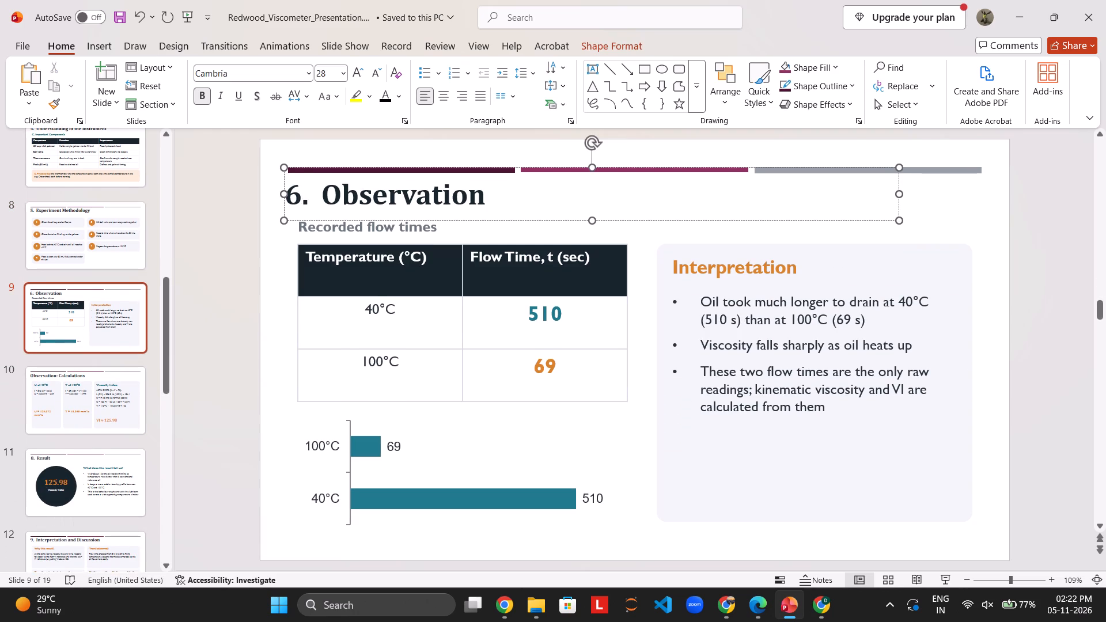
pyautogui.click(558, 187)
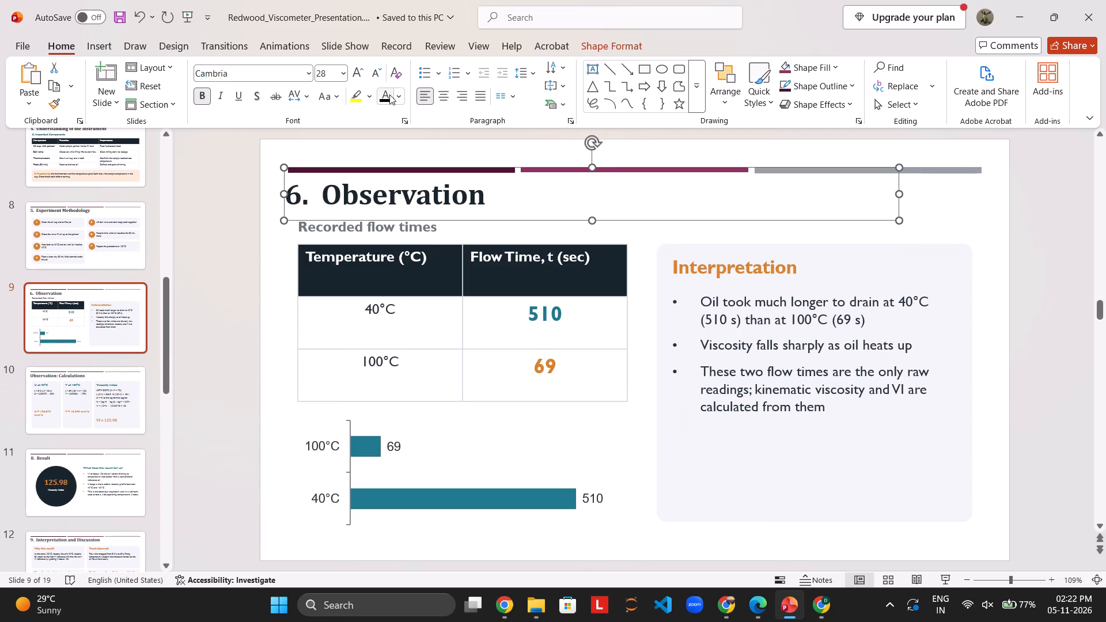
pyautogui.click(388, 94)
pyautogui.click(490, 272)
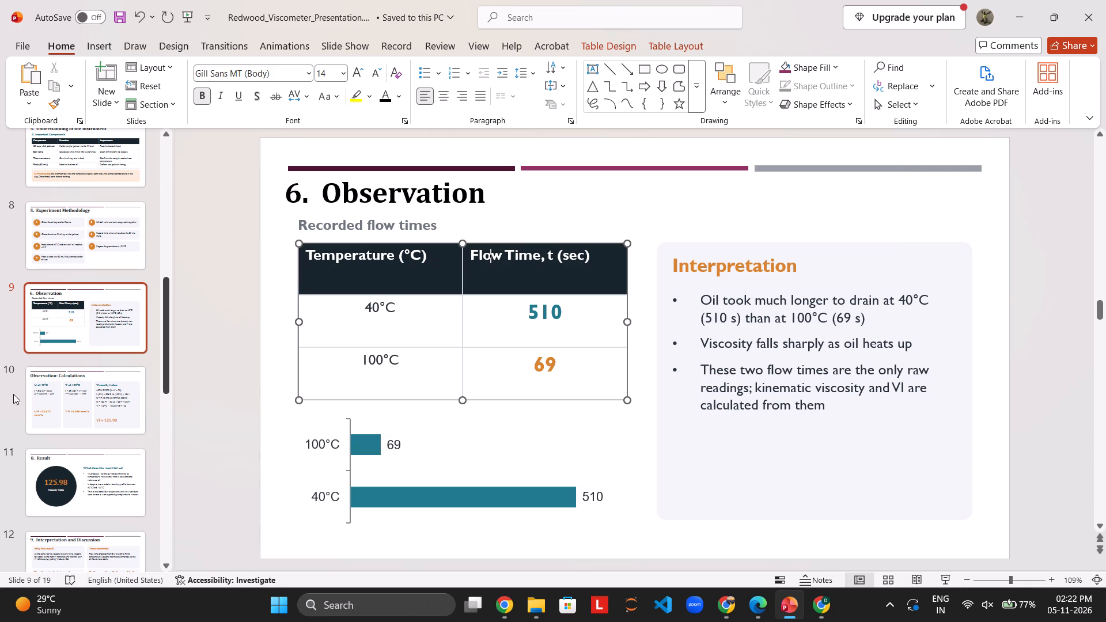
# Change the font colour of the "Observation: Calculations" title on slide 10 to black.
pyautogui.click(71, 393)
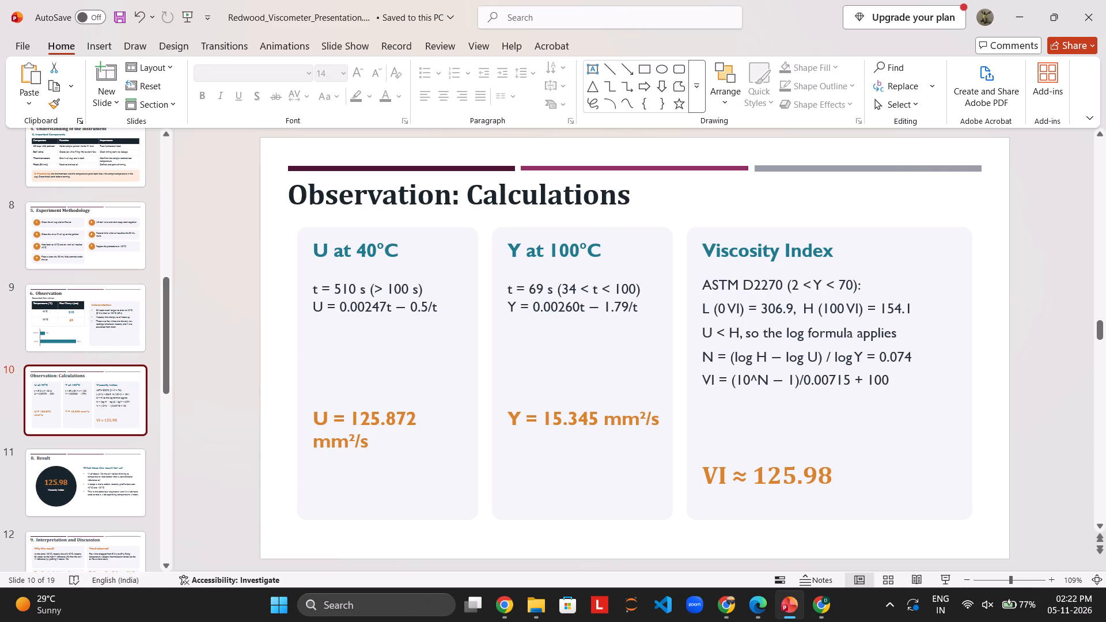
pyautogui.click(325, 188)
pyautogui.click(668, 189)
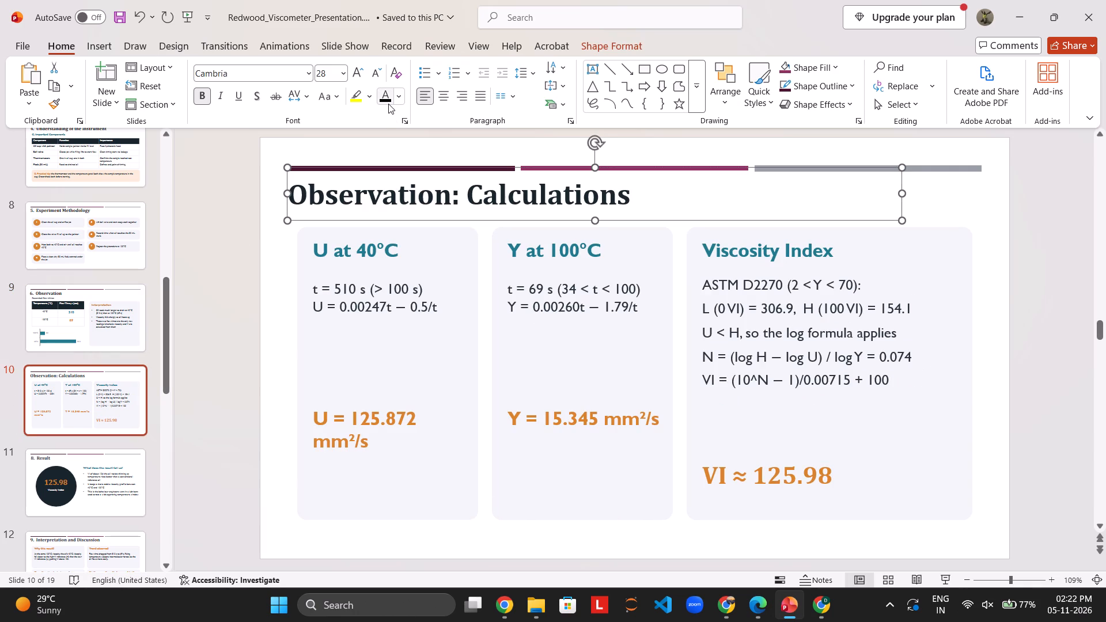
pyautogui.click(388, 104)
# Renumber the "Result" title on slide 11 as 7 and change its font colour to black.
pyautogui.scroll(-1, 124, 381)
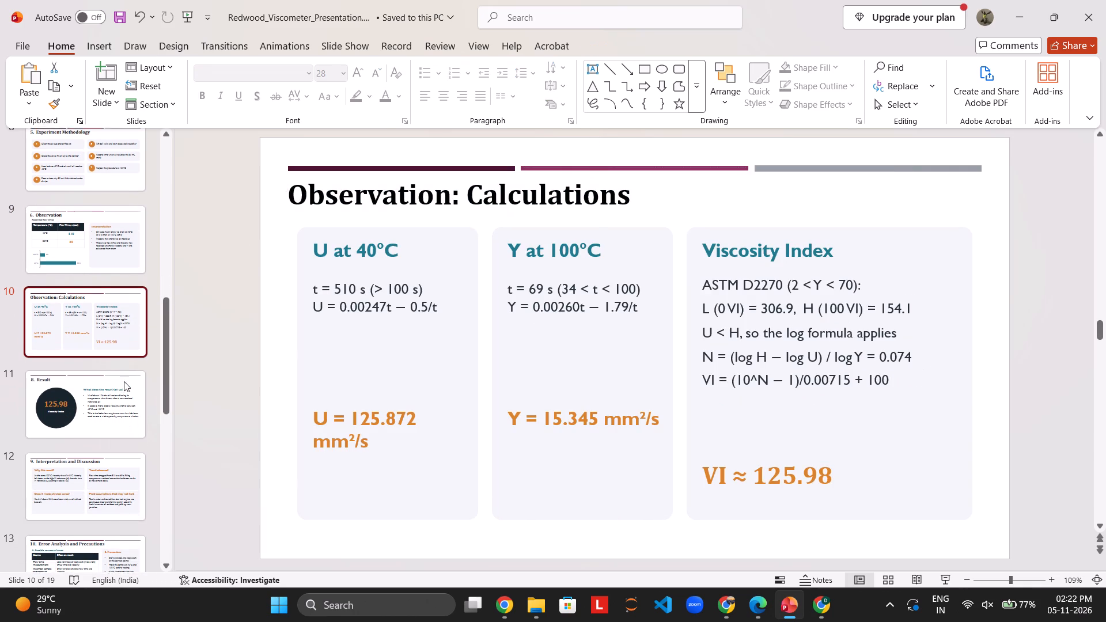
pyautogui.scroll(-1, 124, 381)
pyautogui.click(73, 385)
pyautogui.click(312, 191)
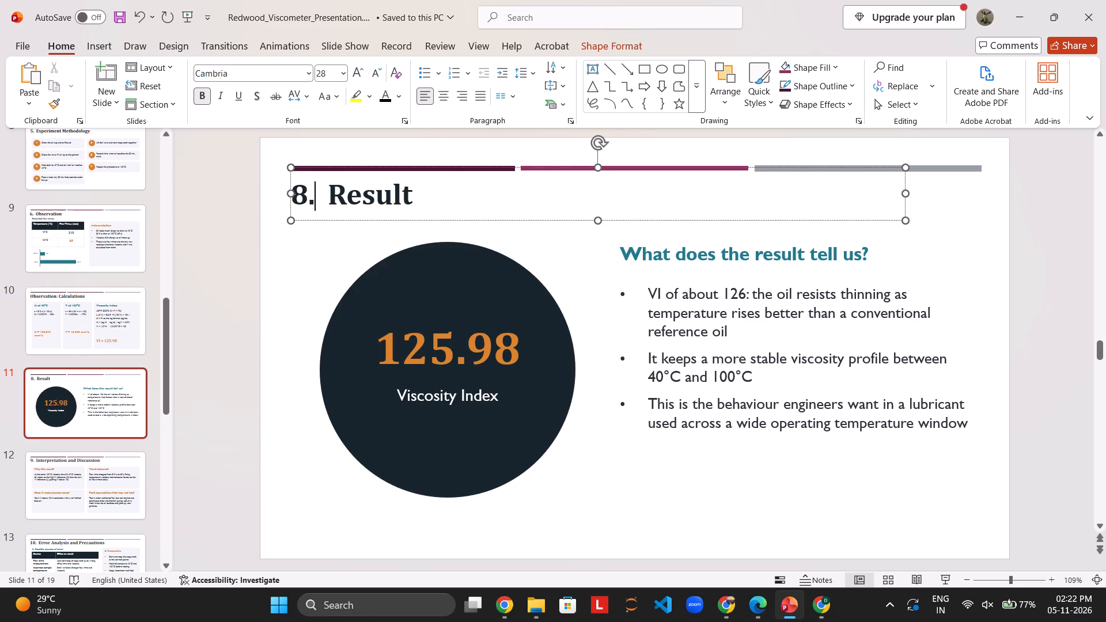
pyautogui.press('Left')
pyautogui.press('BackSpace')
pyautogui.press('7')
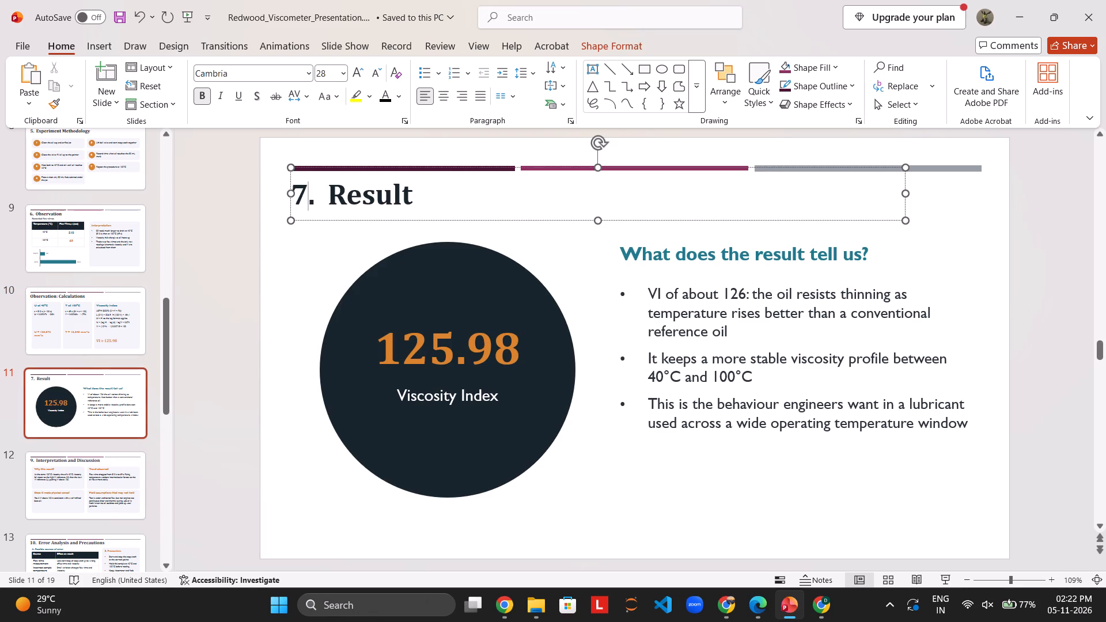
pyautogui.click(484, 190)
pyautogui.click(383, 99)
# Renumber the "Interpretation and Discussion" title on slide 12 as 8 and change its font colour to black.
pyautogui.scroll(-1, 94, 356)
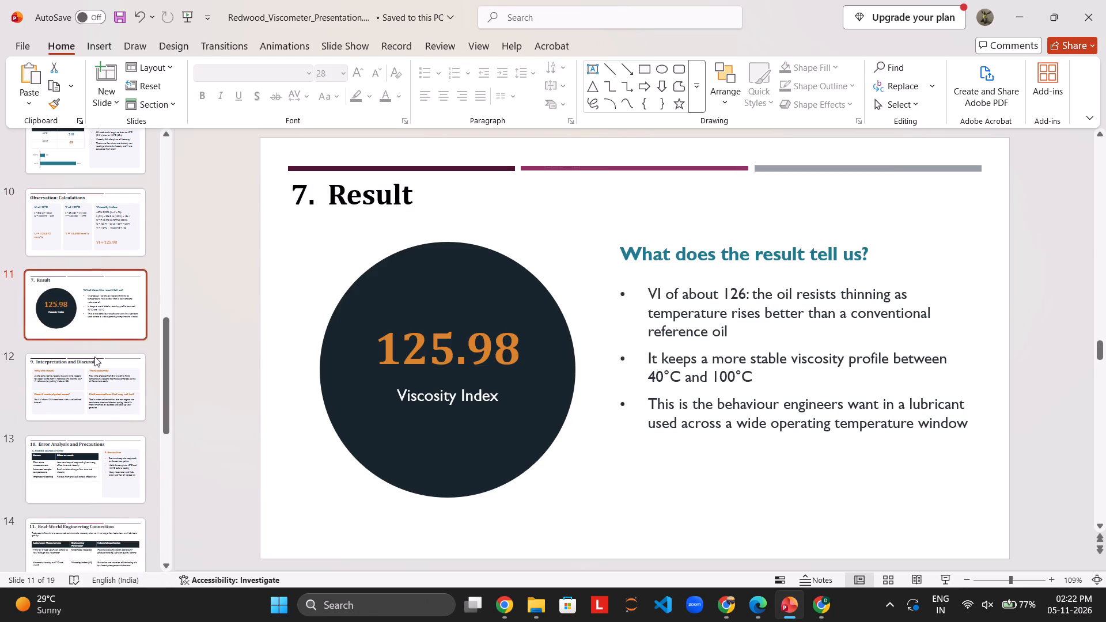
pyautogui.scroll(-1, 94, 356)
pyautogui.click(76, 308)
pyautogui.click(305, 180)
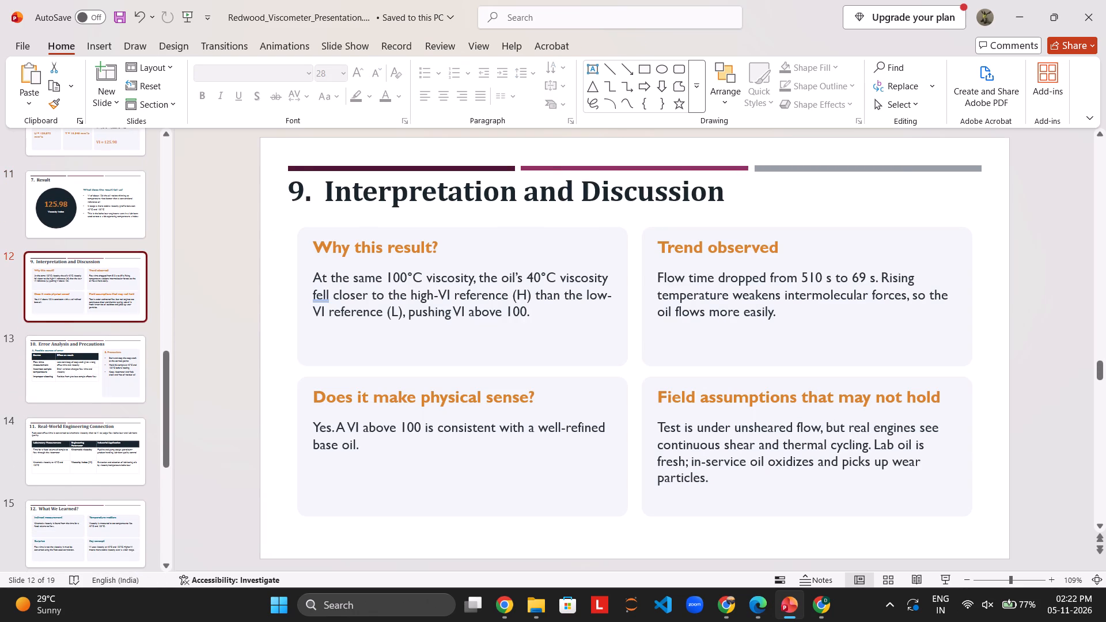
pyautogui.press('BackSpace')
pyautogui.press('7')
pyautogui.press('BackSpace')
pyautogui.press('8')
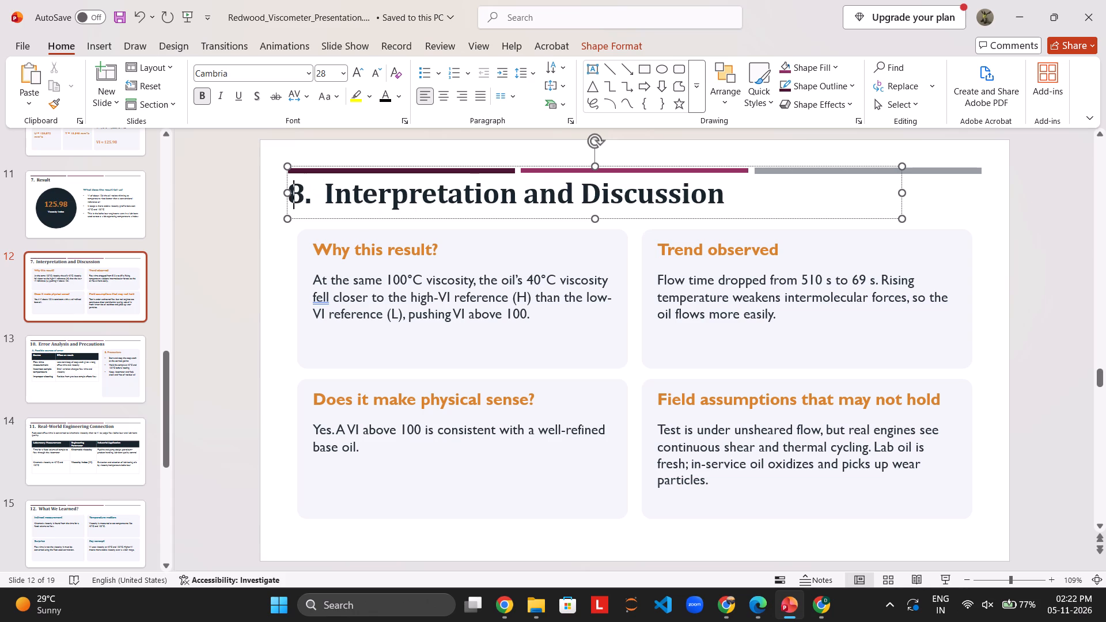
pyautogui.click(743, 191)
pyautogui.click(385, 94)
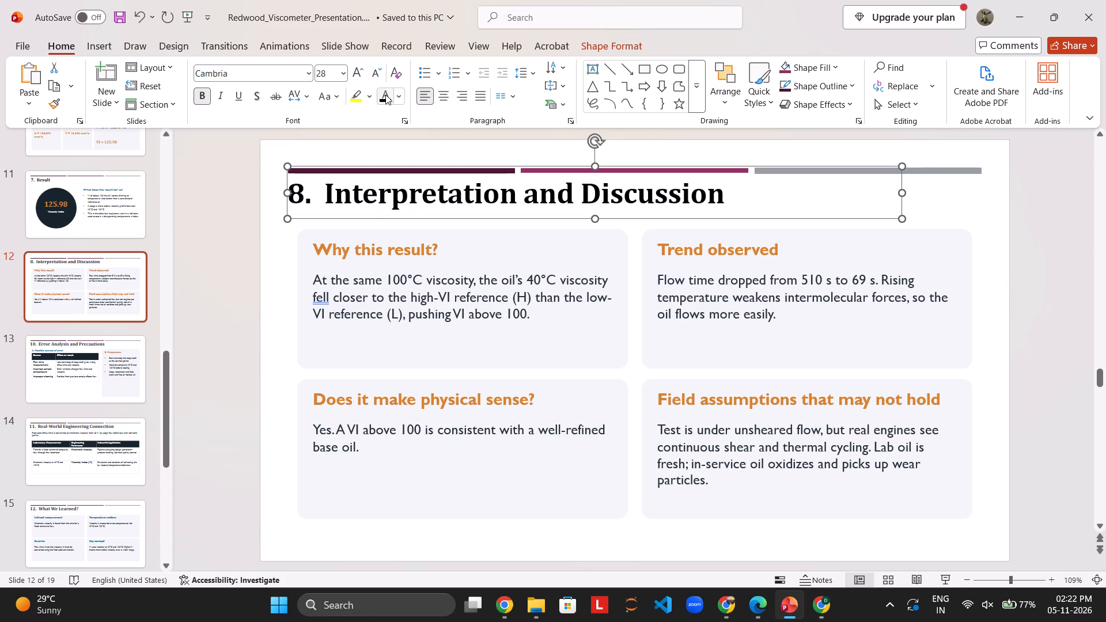
# Renumber the "Error Analysis and Precautions" title on slide 13 as 9 and change its font colour to black.
pyautogui.click(80, 370)
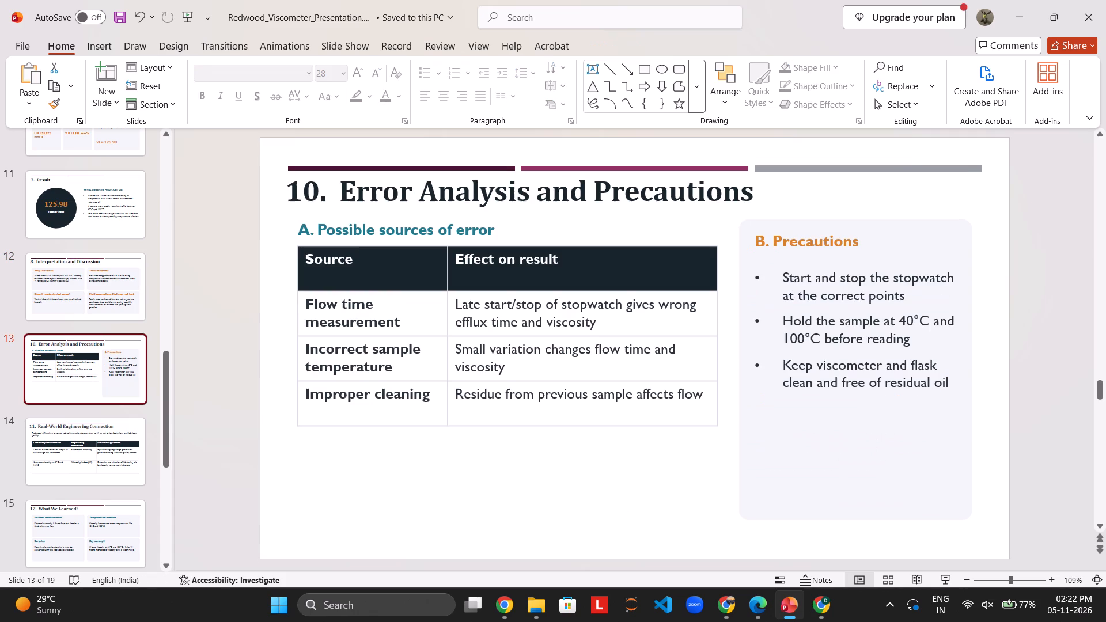
pyautogui.click(319, 194)
pyautogui.press('BackSpace')
pyautogui.press('BackSpace')
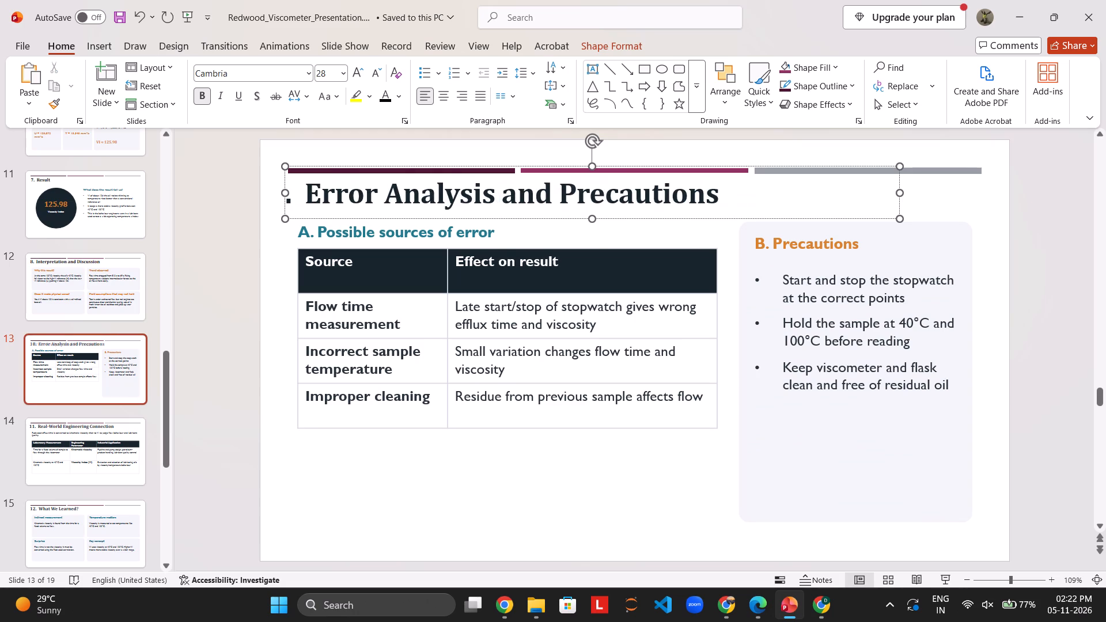
pyautogui.press('9')
pyautogui.click(832, 210)
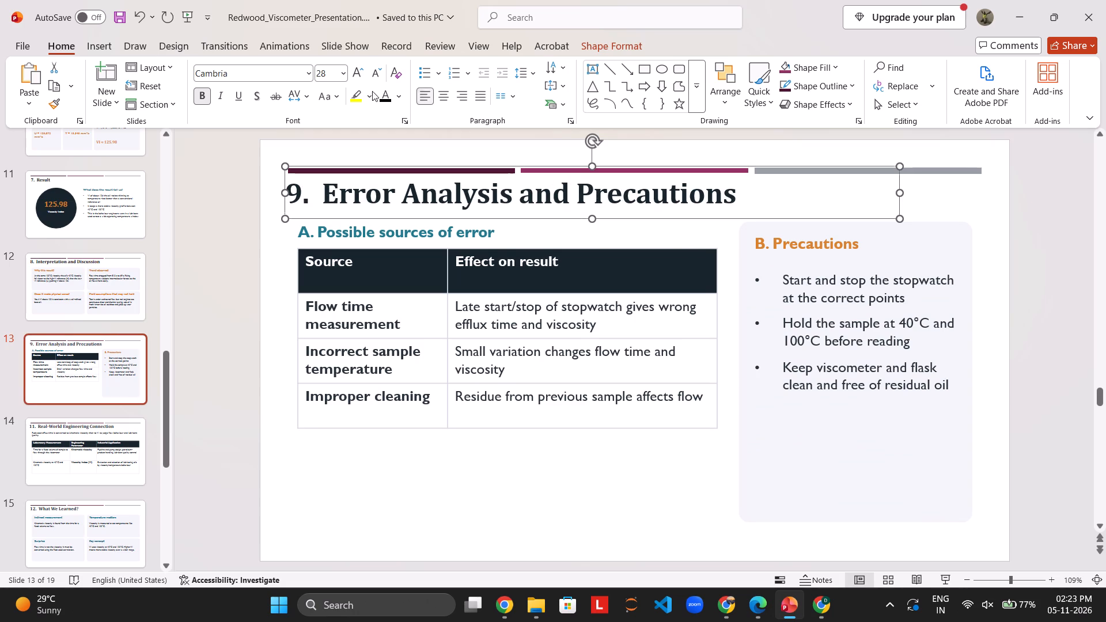
pyautogui.click(387, 92)
# Renumber the "Real-World Engineering Connection" title on slide 14 as 10.
pyautogui.scroll(-1, 39, 385)
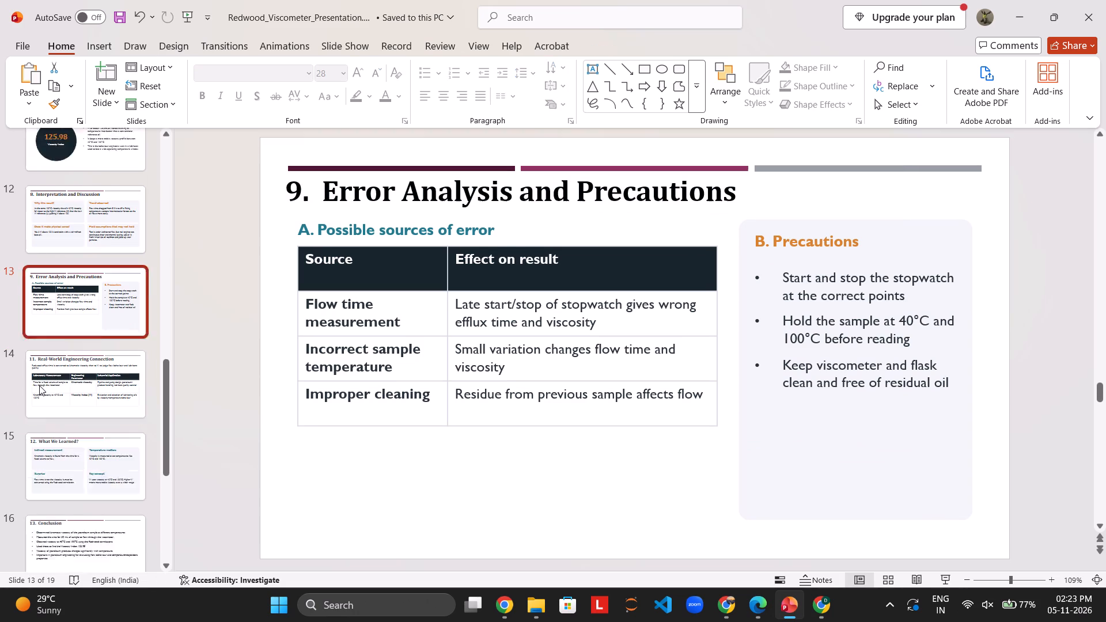
pyautogui.scroll(-1, 39, 385)
pyautogui.click(58, 342)
pyautogui.click(316, 187)
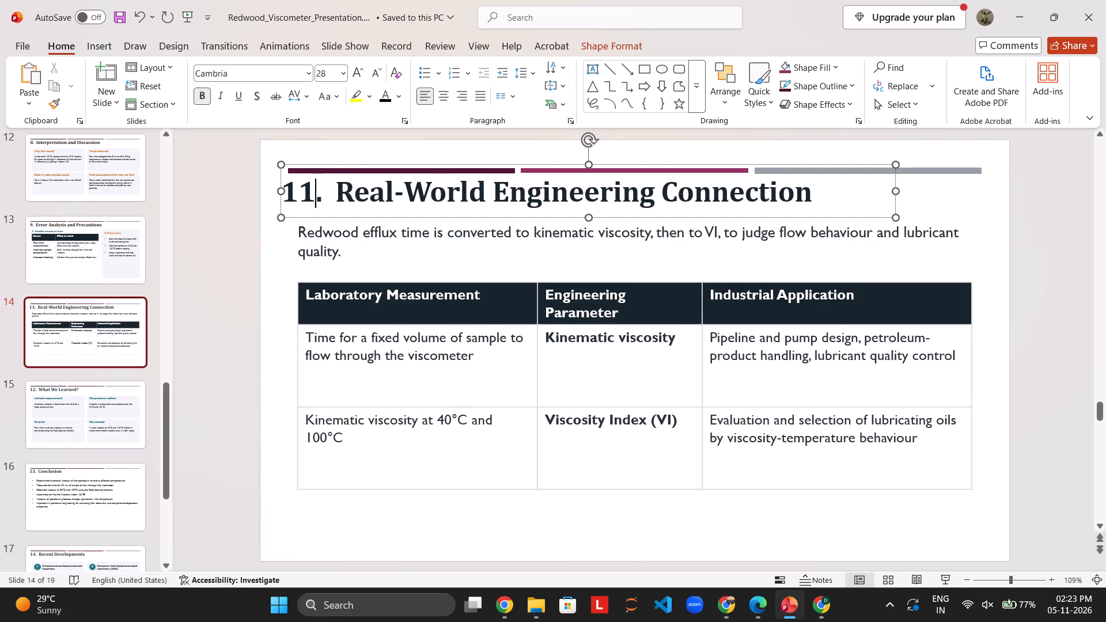
pyautogui.press('BackSpace')
pyautogui.press('0')
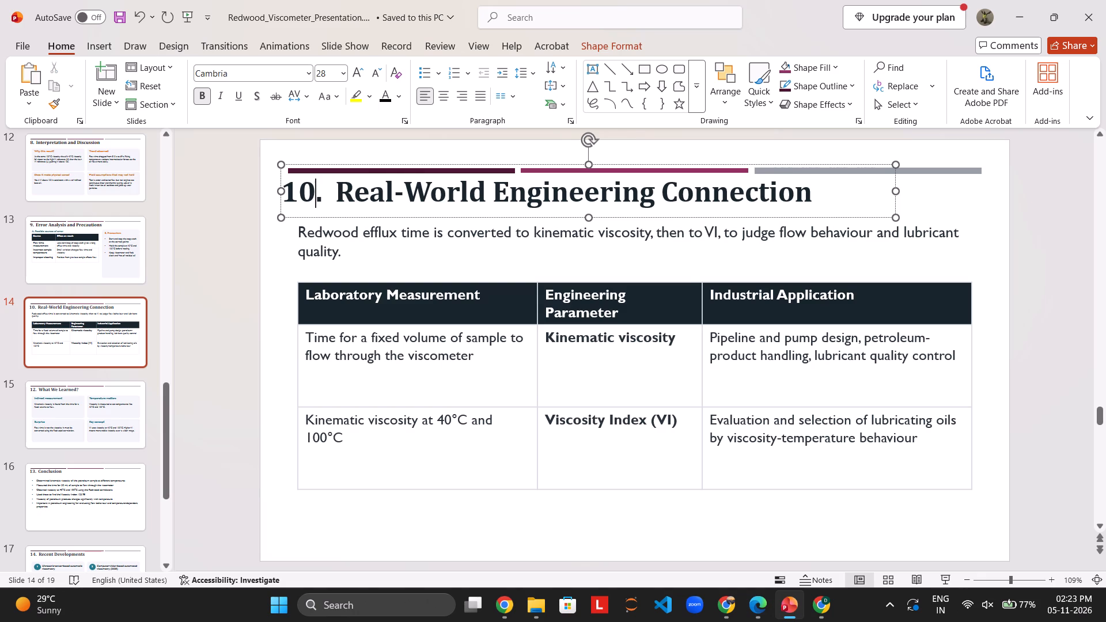
# Change the font colour of the "Real-World Engineering Connection" title on slide 14 to black.
pyautogui.click(870, 194)
pyautogui.click(387, 91)
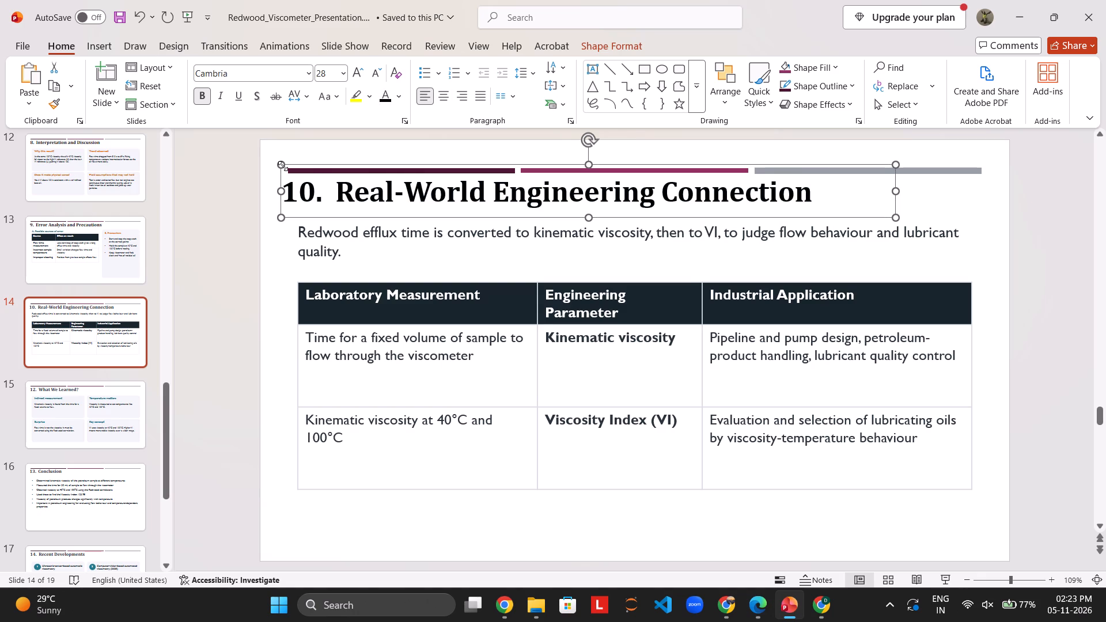
# Renumber the "What We Learned?" title on slide 15 as 11 and change its font colour to black.
pyautogui.scroll(-1, 71, 395)
pyautogui.click(77, 377)
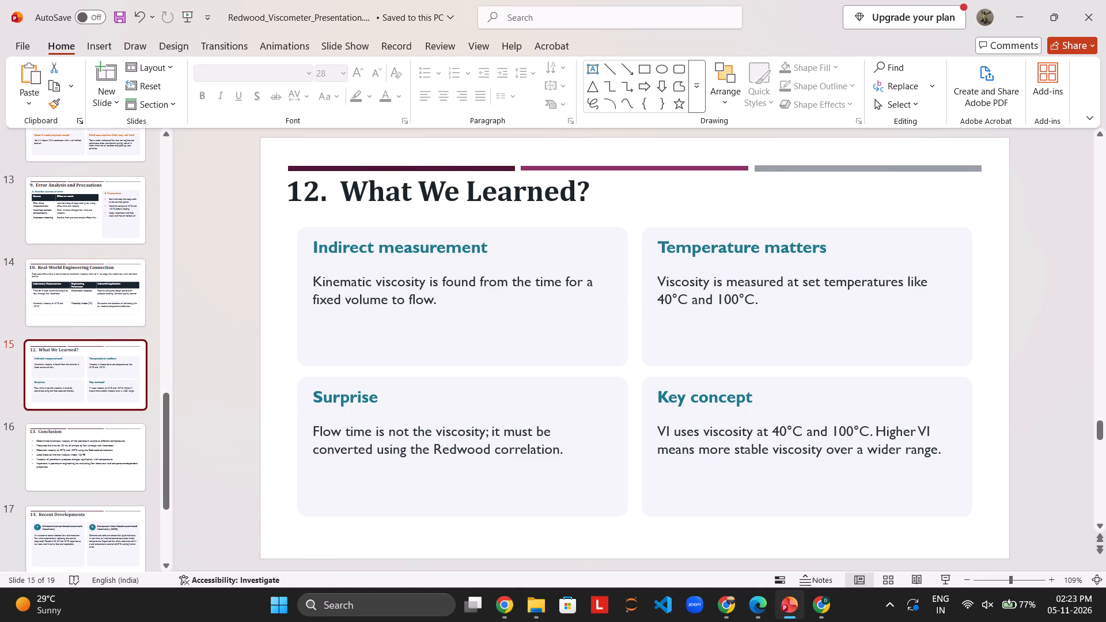
pyautogui.click(321, 187)
pyautogui.press('BackSpace')
pyautogui.press('1')
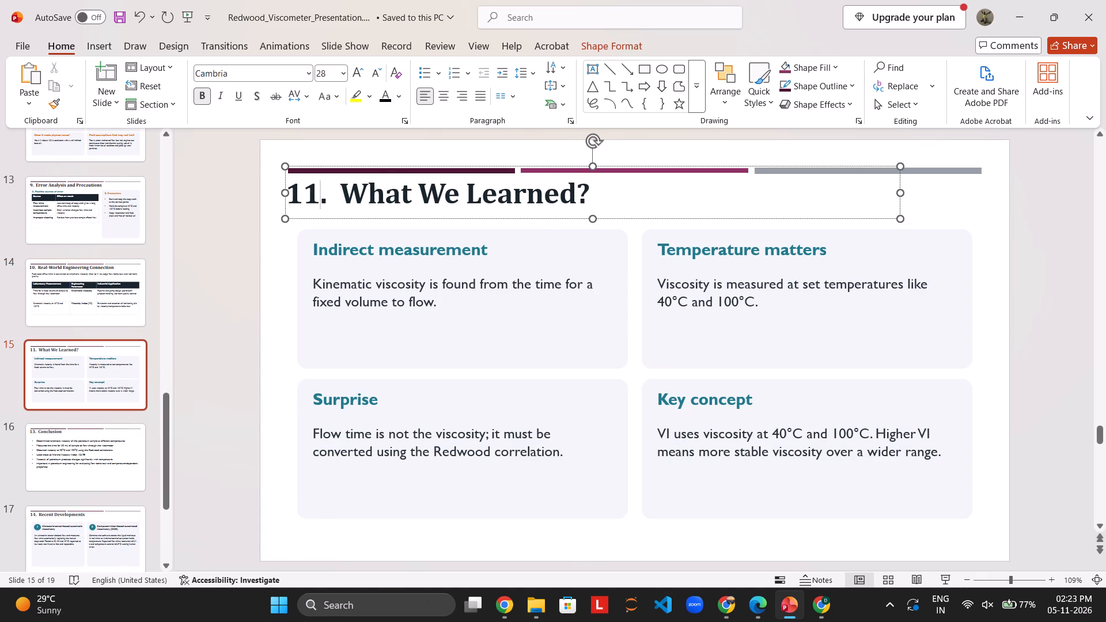
pyautogui.click(641, 198)
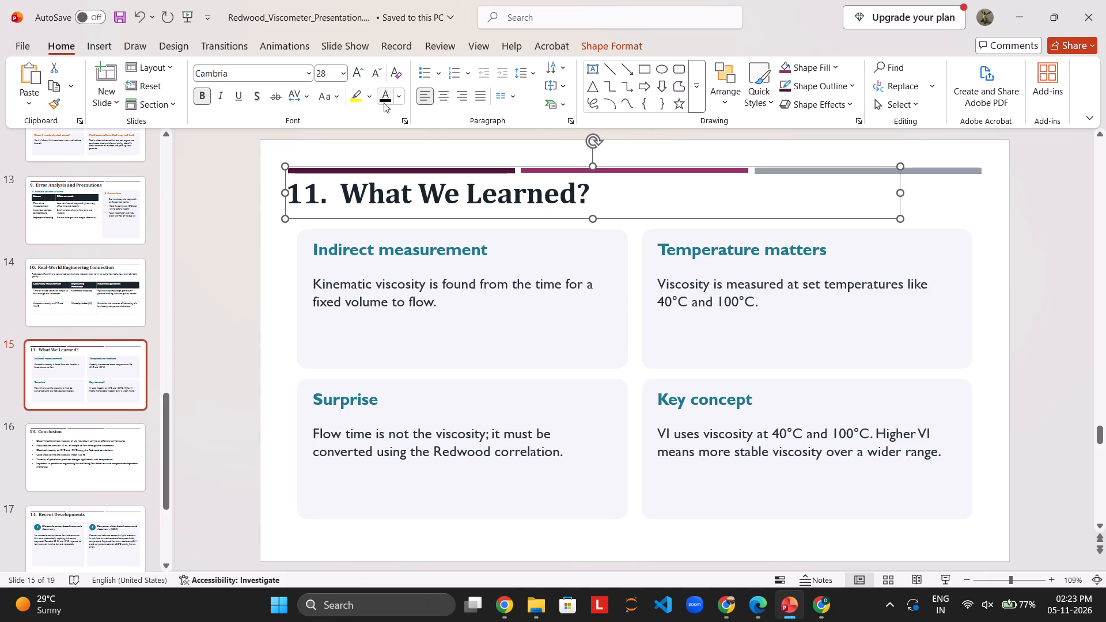
pyautogui.click(384, 103)
# Renumber the "Conclusion" title on slide 16 as 12 and change its font colour to black.
pyautogui.click(84, 439)
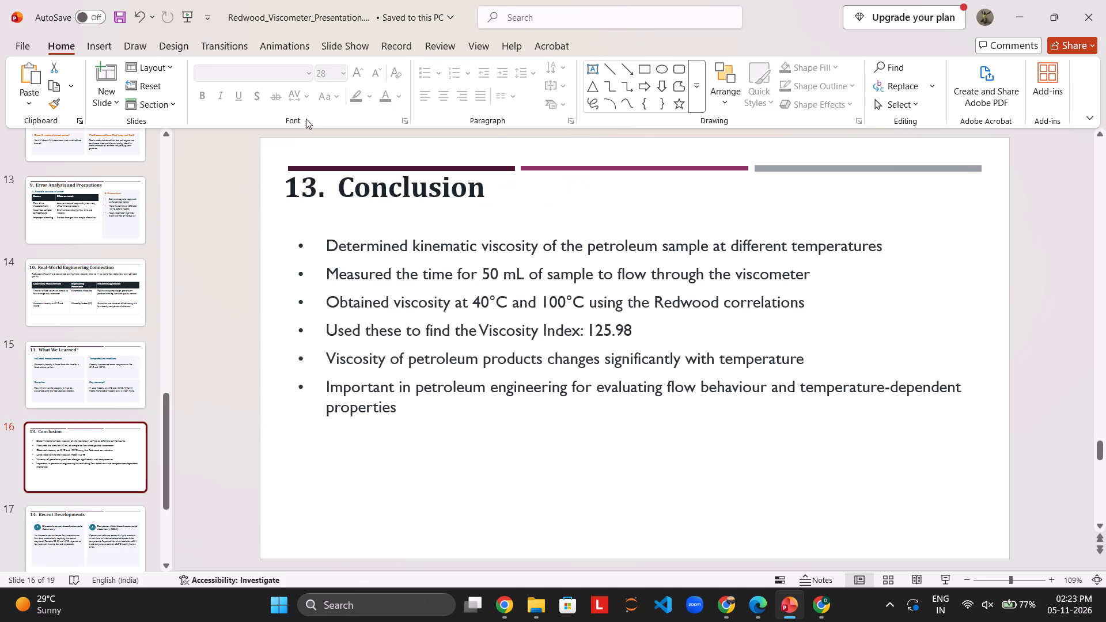
pyautogui.click(317, 184)
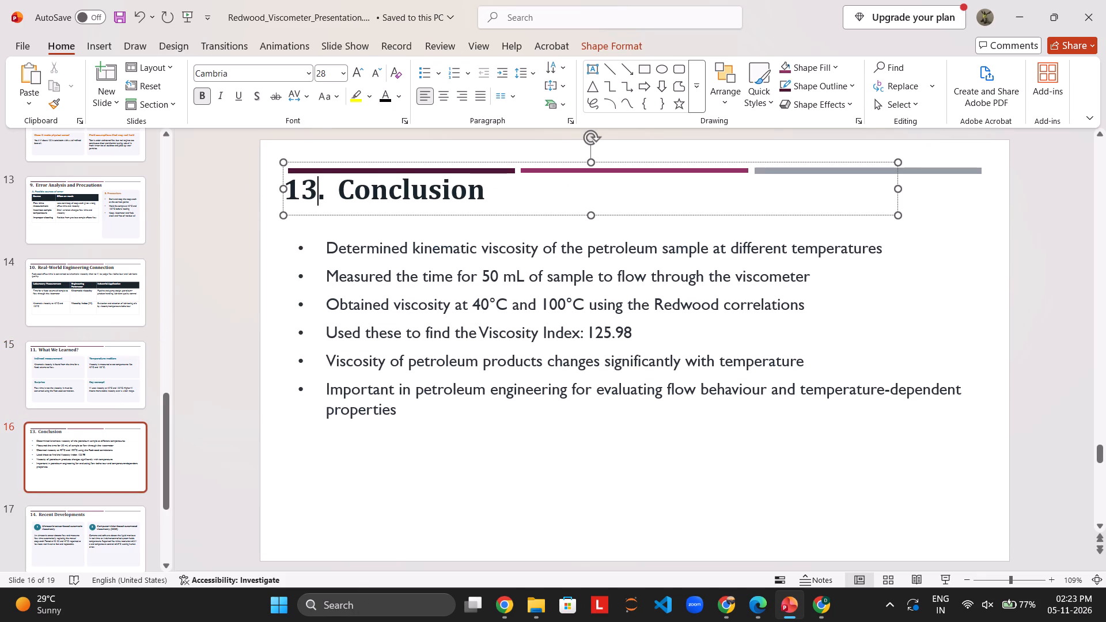
pyautogui.press('BackSpace')
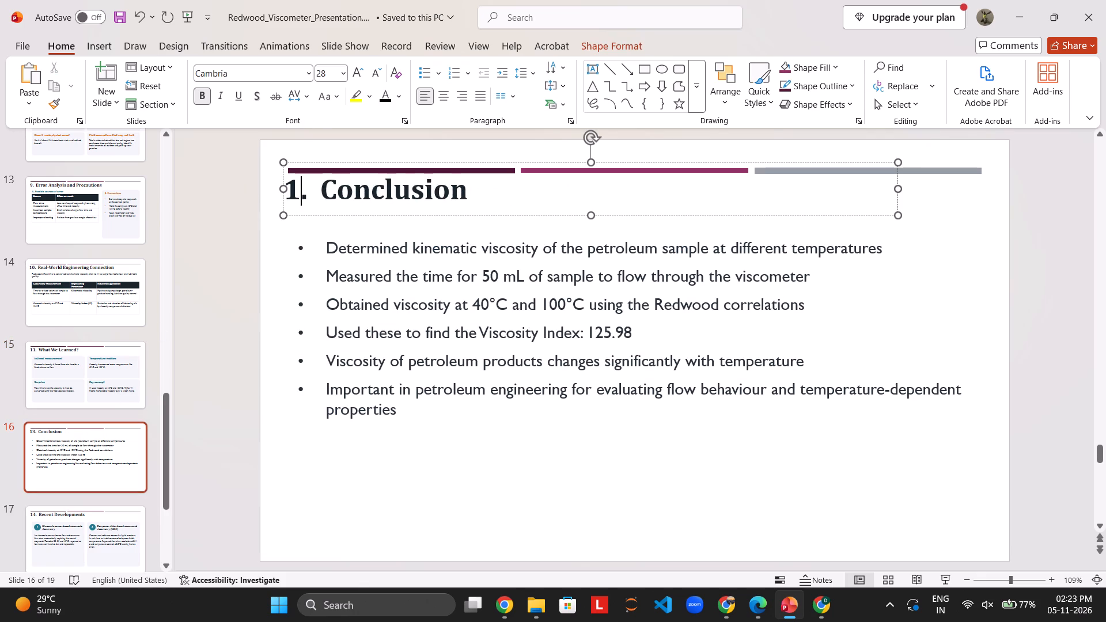
pyautogui.press('2')
pyautogui.click(554, 187)
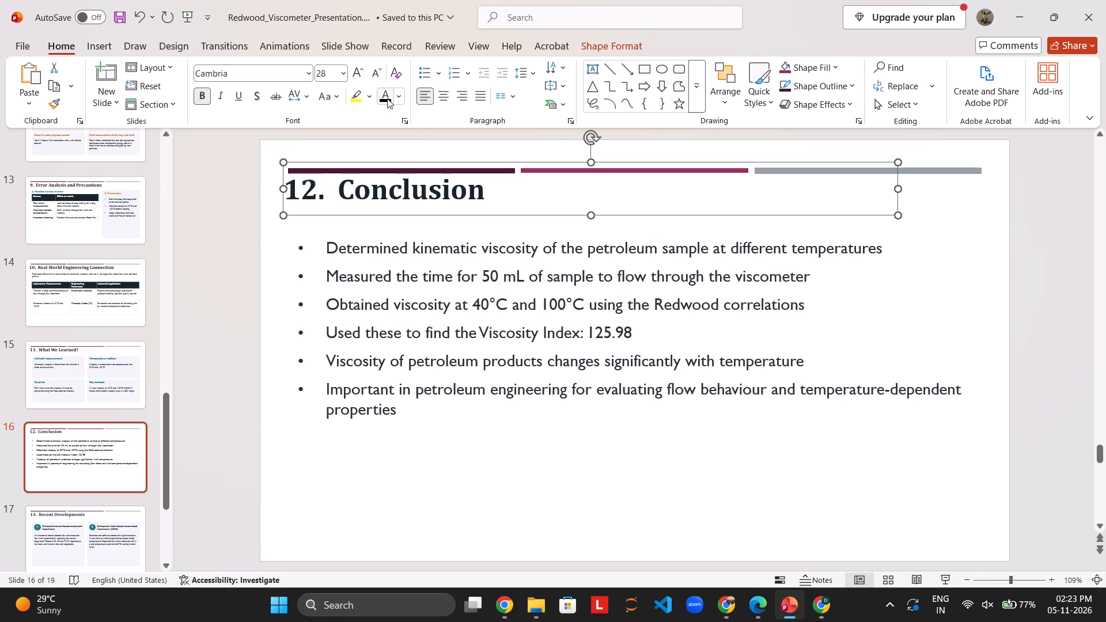
pyautogui.click(387, 98)
# Renumber the "Recent Developments" title on slide 17 as 13 and change its font colour to black.
pyautogui.scroll(-2, 54, 401)
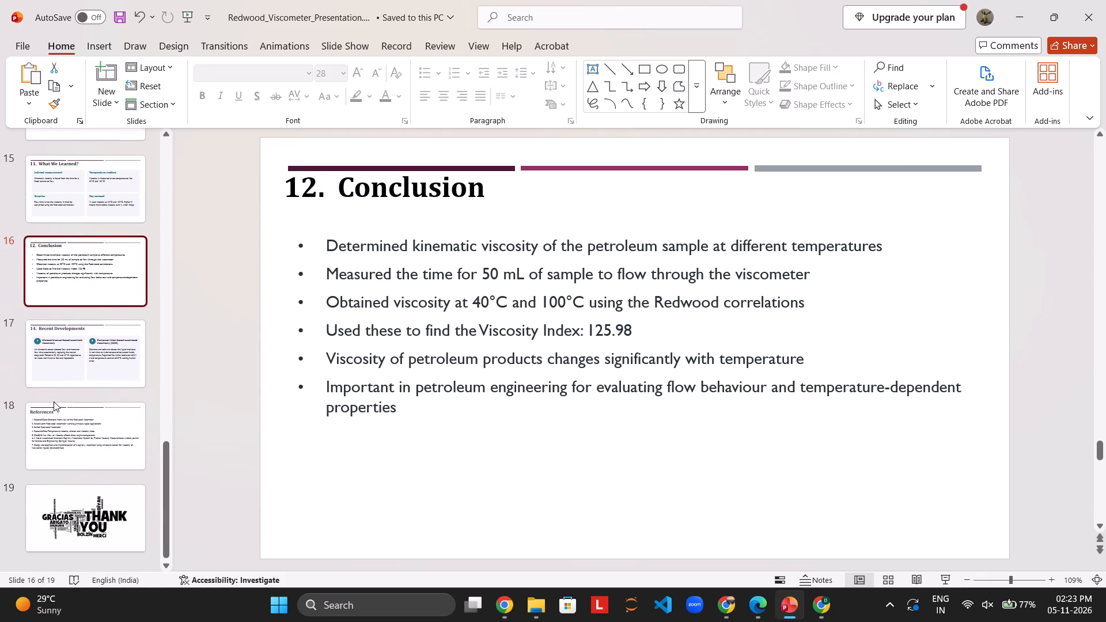
pyautogui.click(62, 345)
pyautogui.click(319, 191)
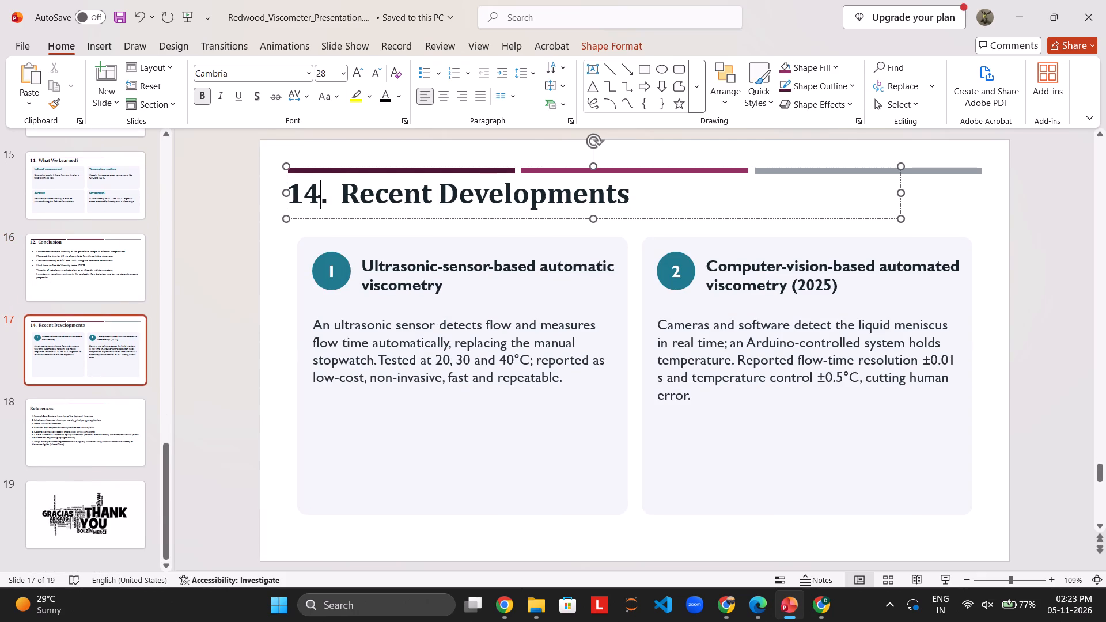
pyautogui.press('BackSpace')
pyautogui.press('3')
pyautogui.click(688, 203)
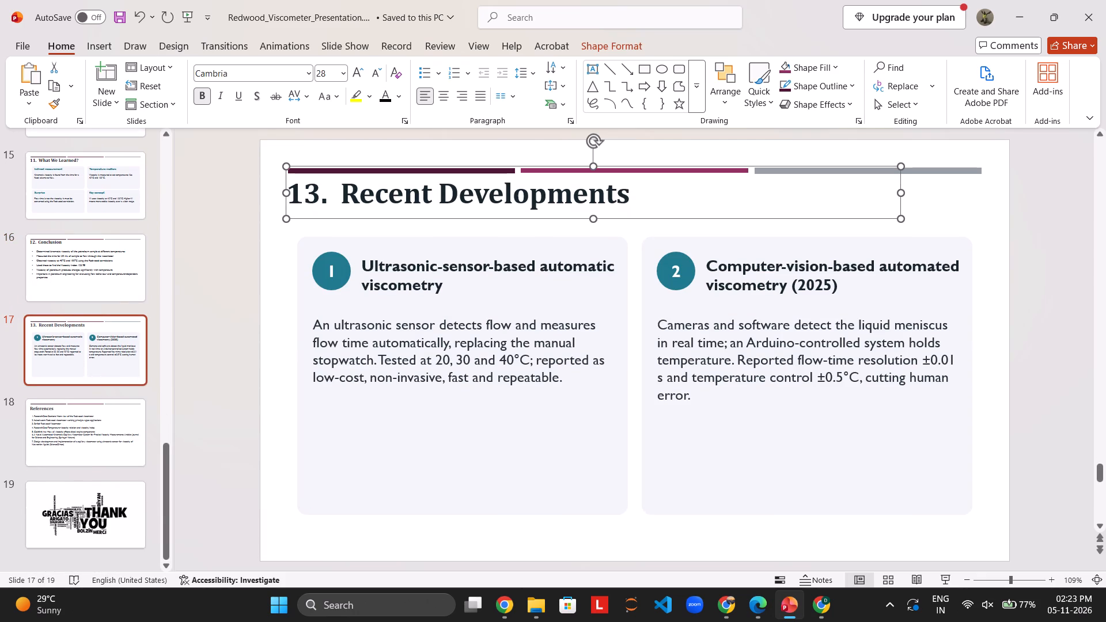
pyautogui.click(380, 95)
# Change the font colour of the "References" title on slide 18 to black.
pyautogui.click(109, 419)
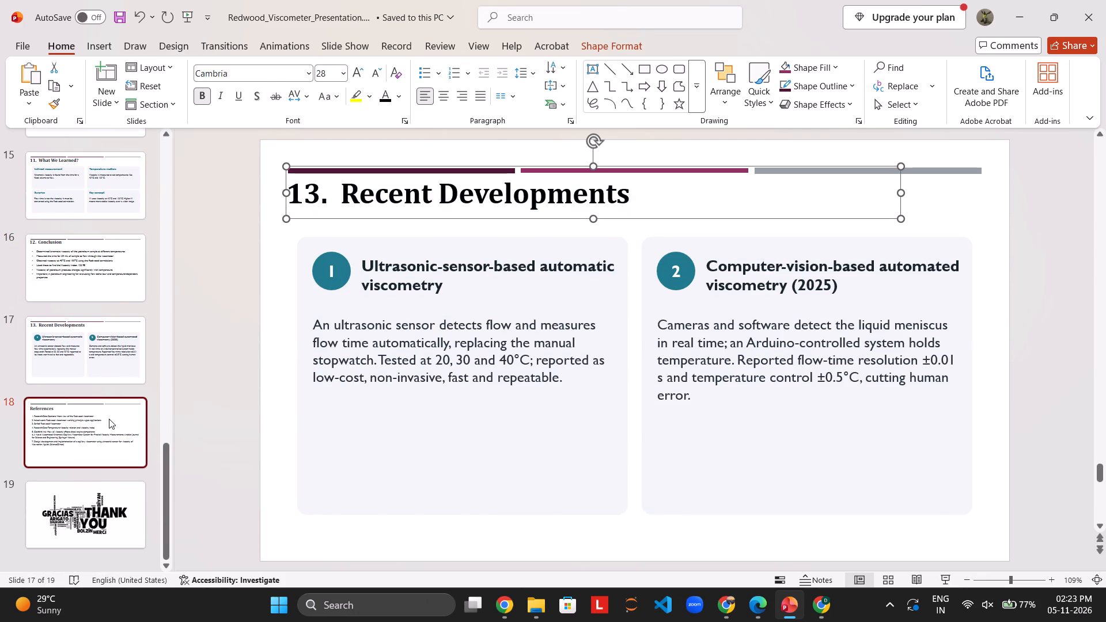
pyautogui.click(393, 188)
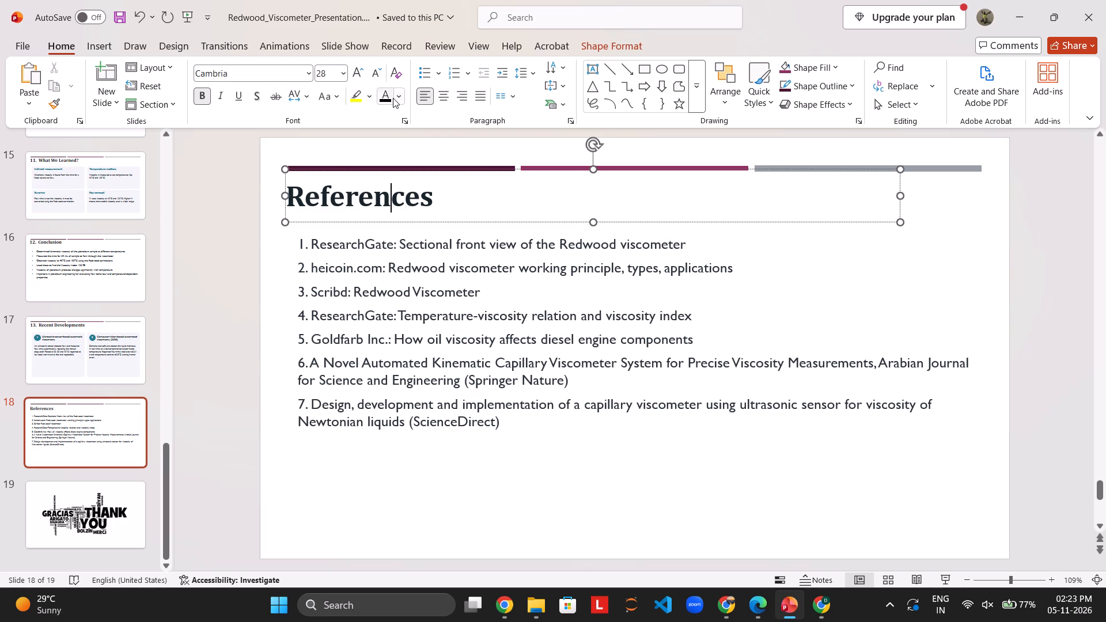
pyautogui.click(393, 98)
# Review slides 2 to 7 in order, checking their title numbering, text colours and content.
pyautogui.scroll(8, 145, 297)
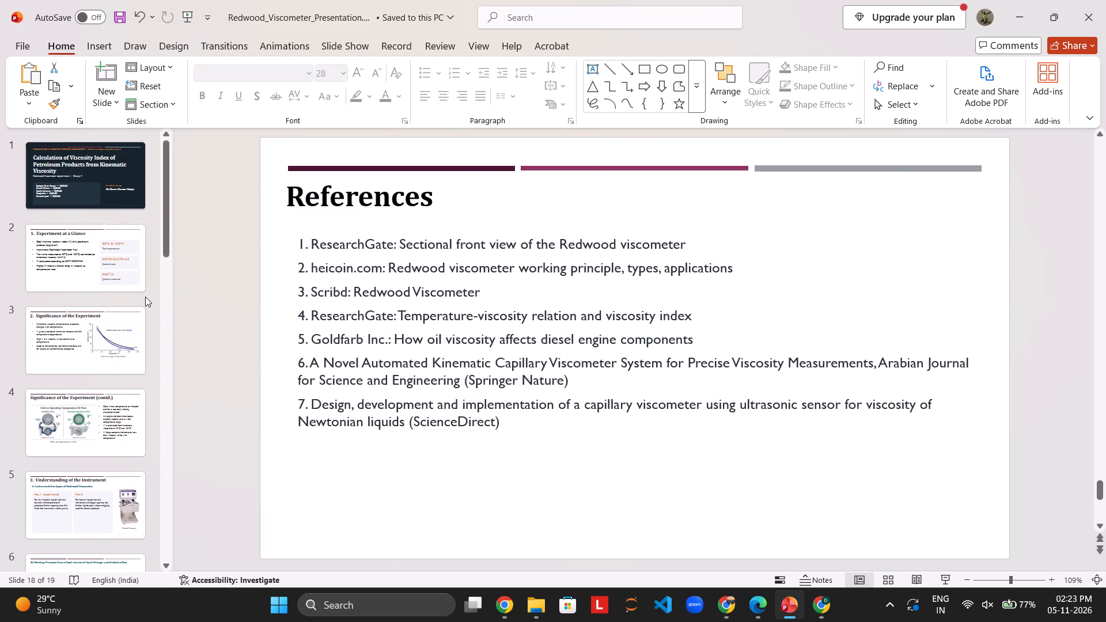
pyautogui.click(110, 240)
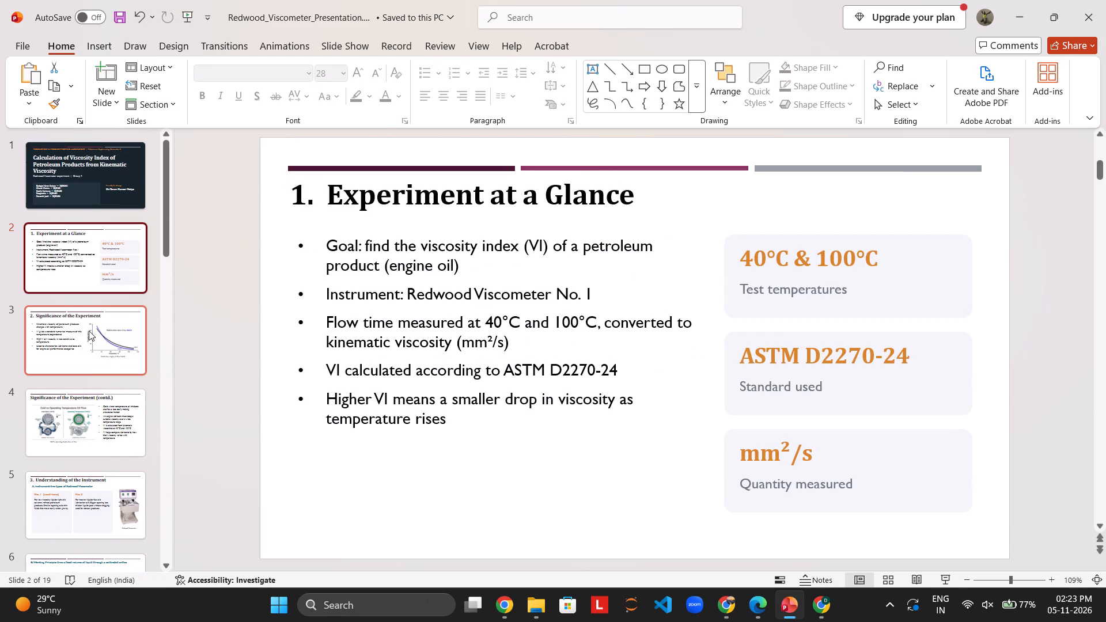
pyautogui.press('Down')
pyautogui.press('Down')
pyautogui.press('Down')
pyautogui.press('Down')
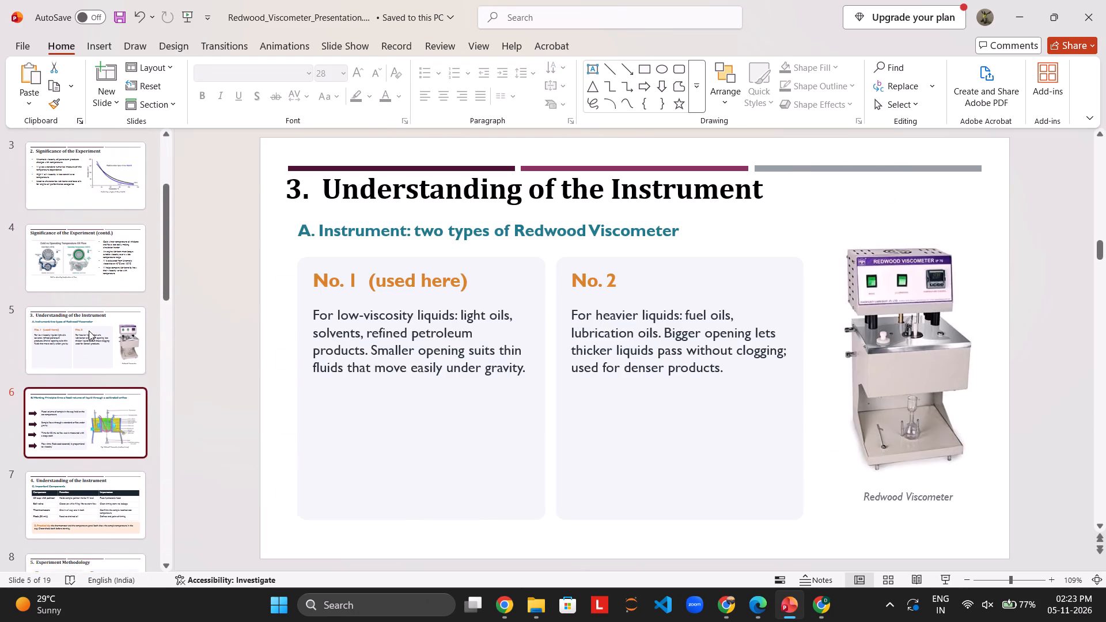
pyautogui.press('Up')
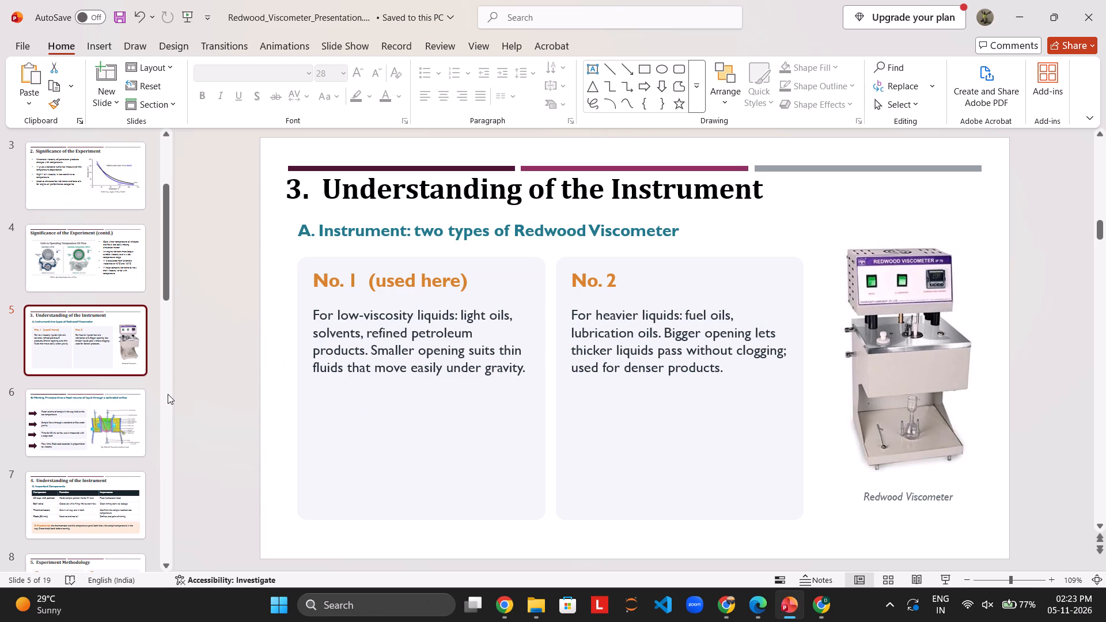
pyautogui.press('Down')
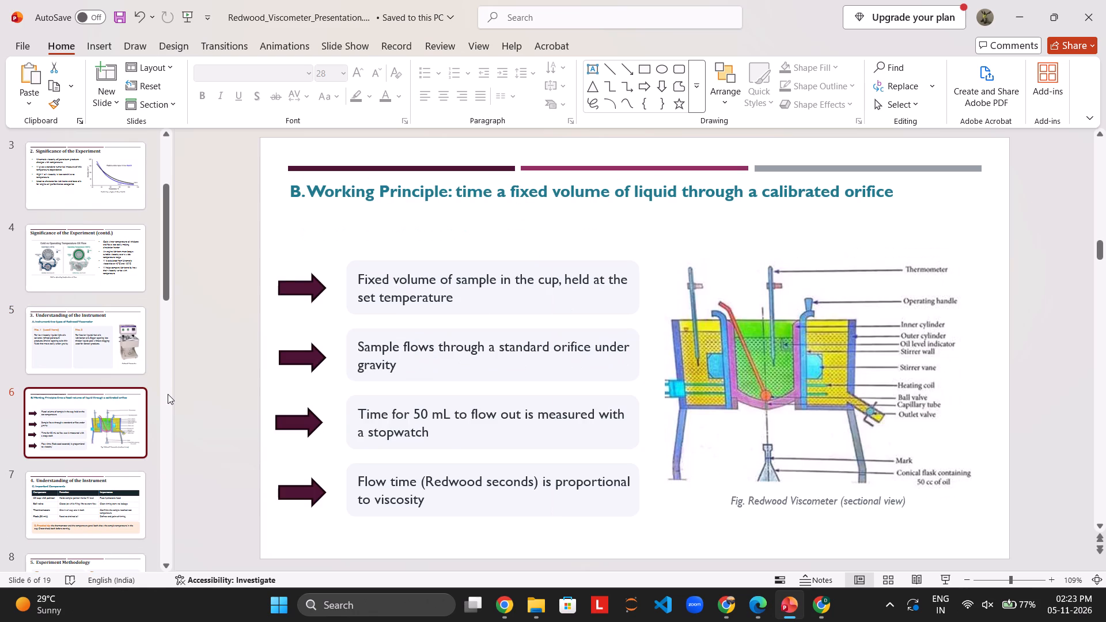
pyautogui.press('Down')
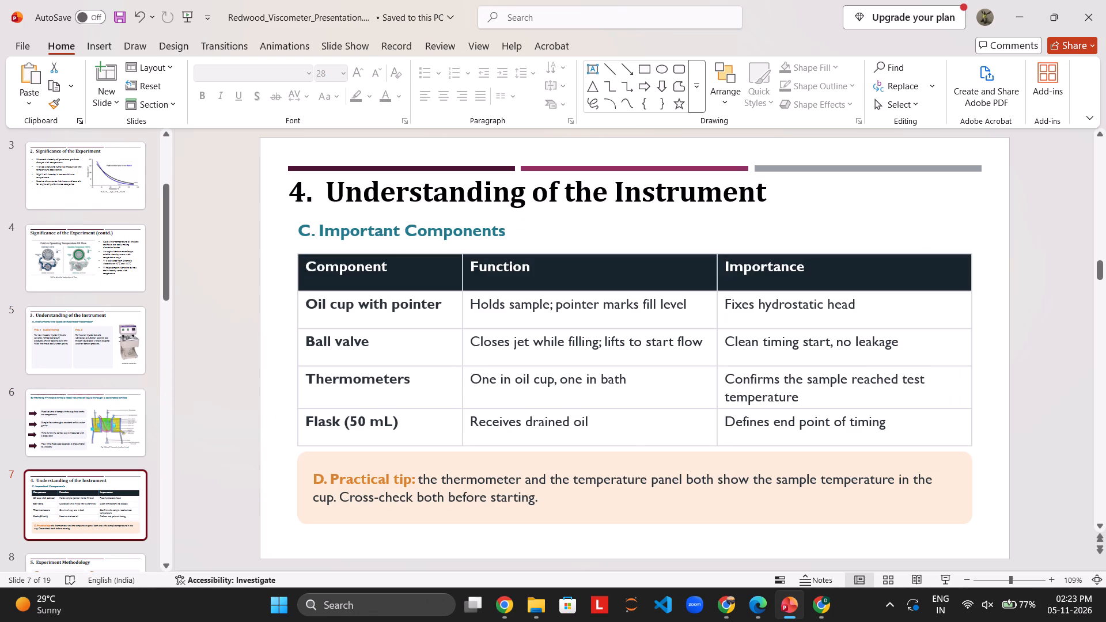
# Delete the "D. Practical tip" text and its shaded background box below the components table on slide 7.
pyautogui.click(533, 519)
pyautogui.press('BackSpace')
pyautogui.press('BackSpace')
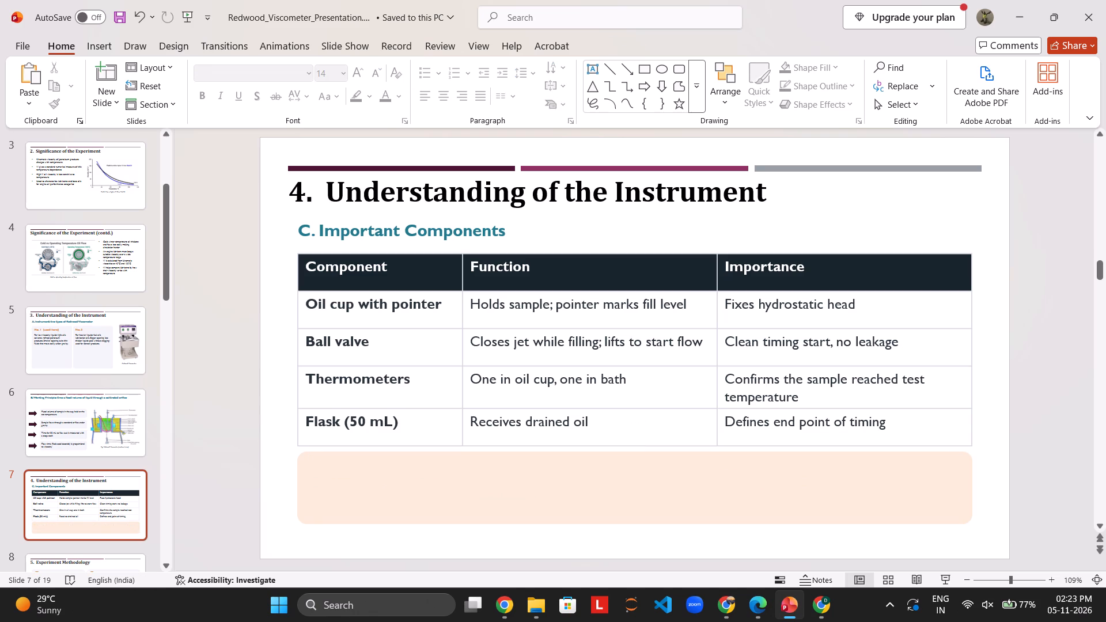
pyautogui.click(520, 511)
pyautogui.press('BackSpace')
# Review the experiment methodology, observation and calculations slides, 8 to 10, checking their titles and content.
pyautogui.press('Down')
pyautogui.press('Up')
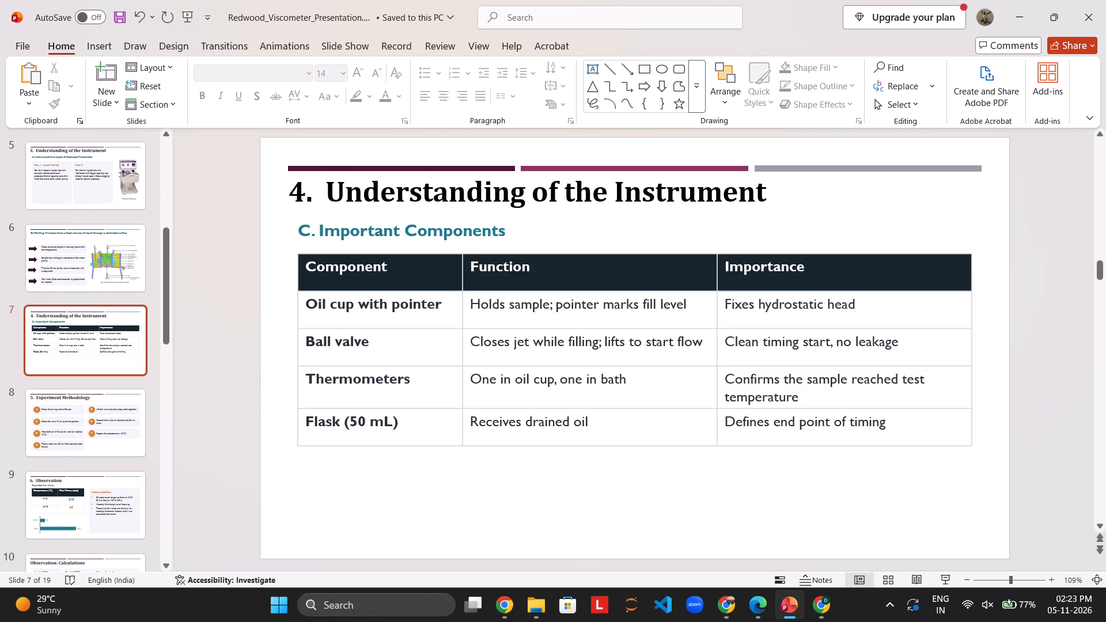
pyautogui.press('Down')
pyautogui.press('Down')
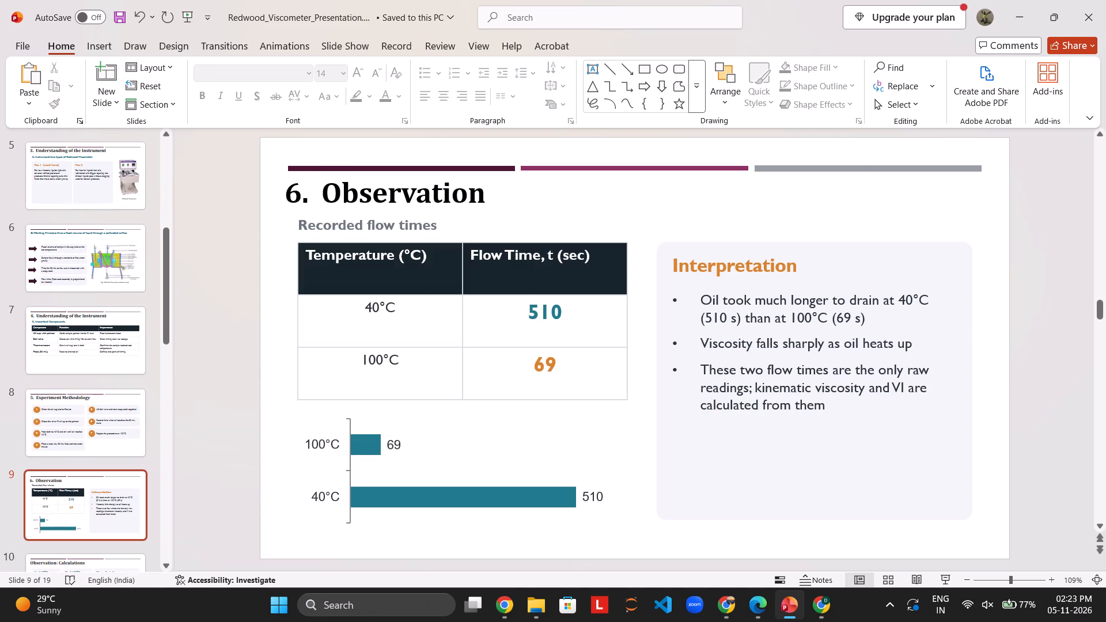
pyautogui.press('Up')
pyautogui.press('Down')
pyautogui.press('Down')
pyautogui.press('Up')
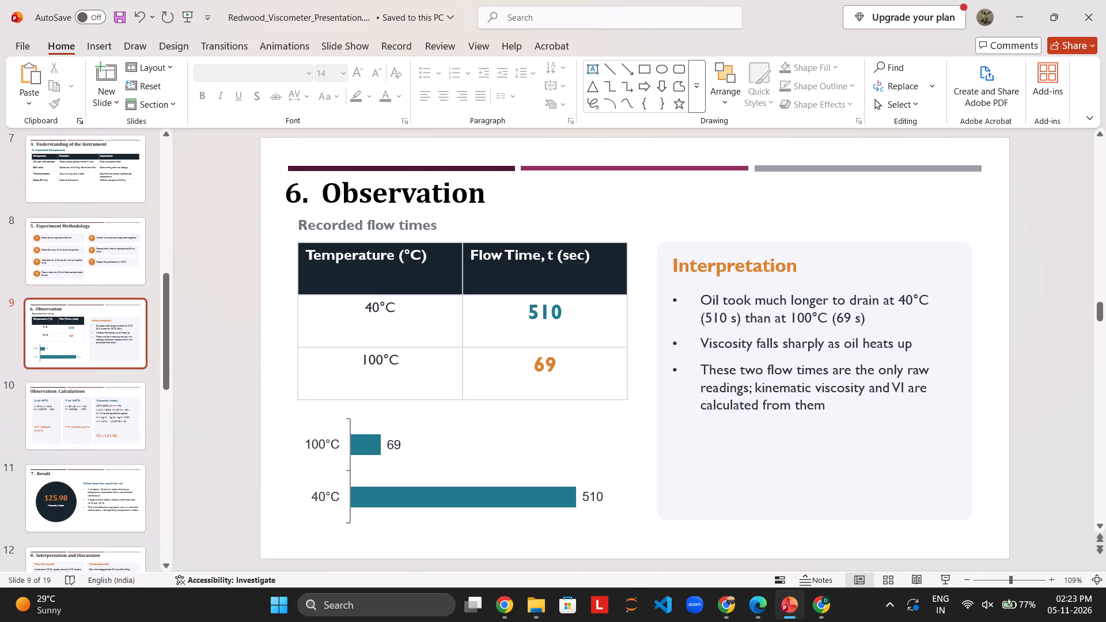
pyautogui.press('Down')
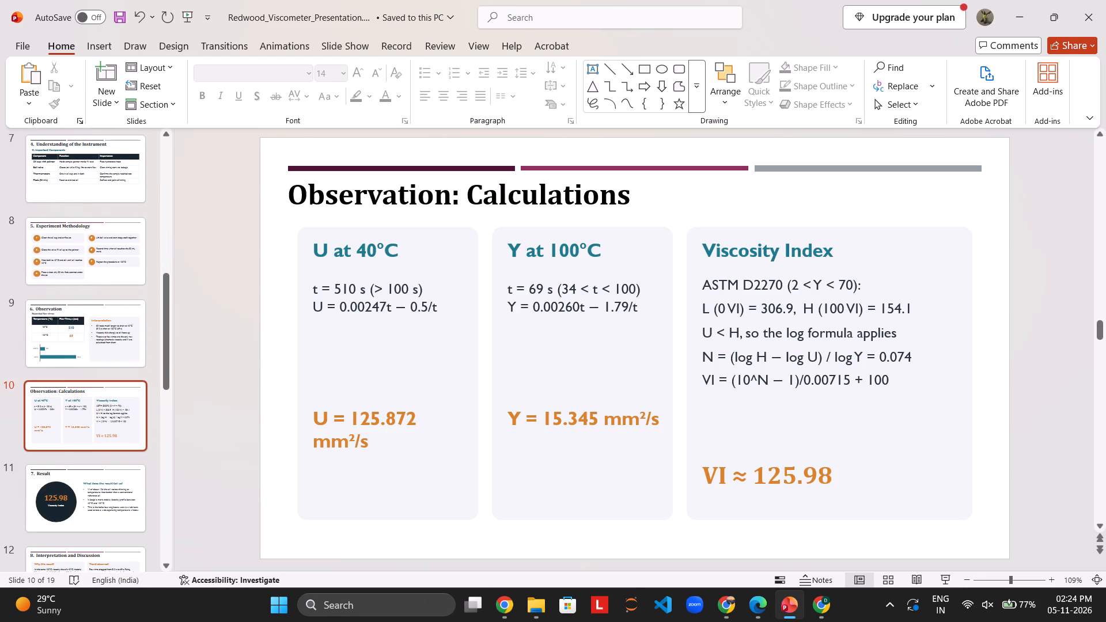
# Review slides 11 to 17 in order, from Result to Recent Developments, checking their title numbering and content.
pyautogui.press('Down')
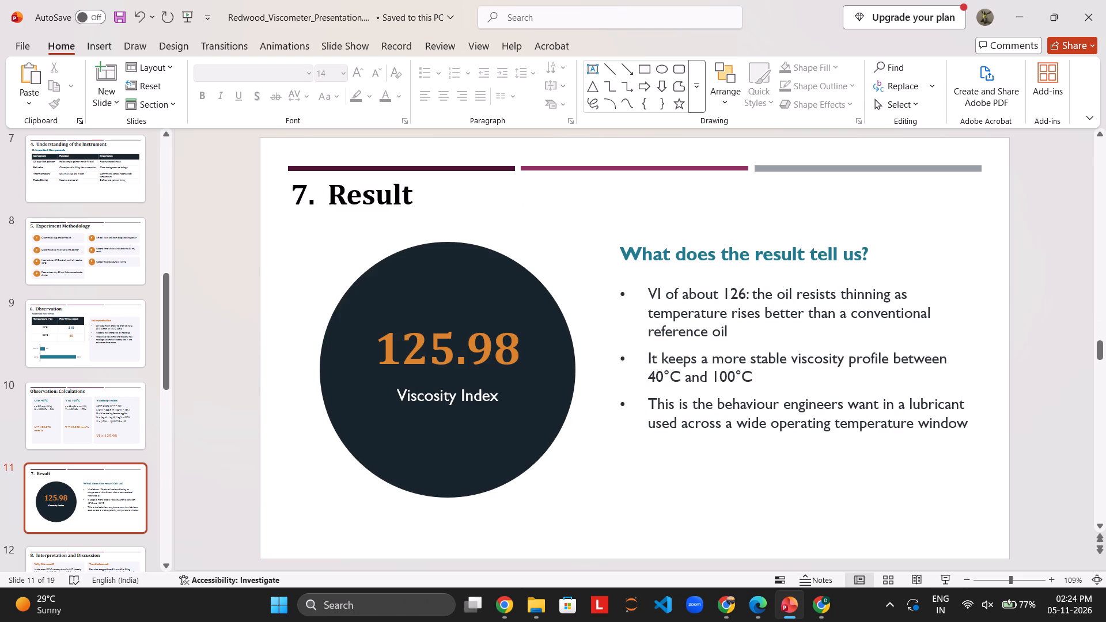
pyautogui.press('Down')
pyautogui.press('Down')
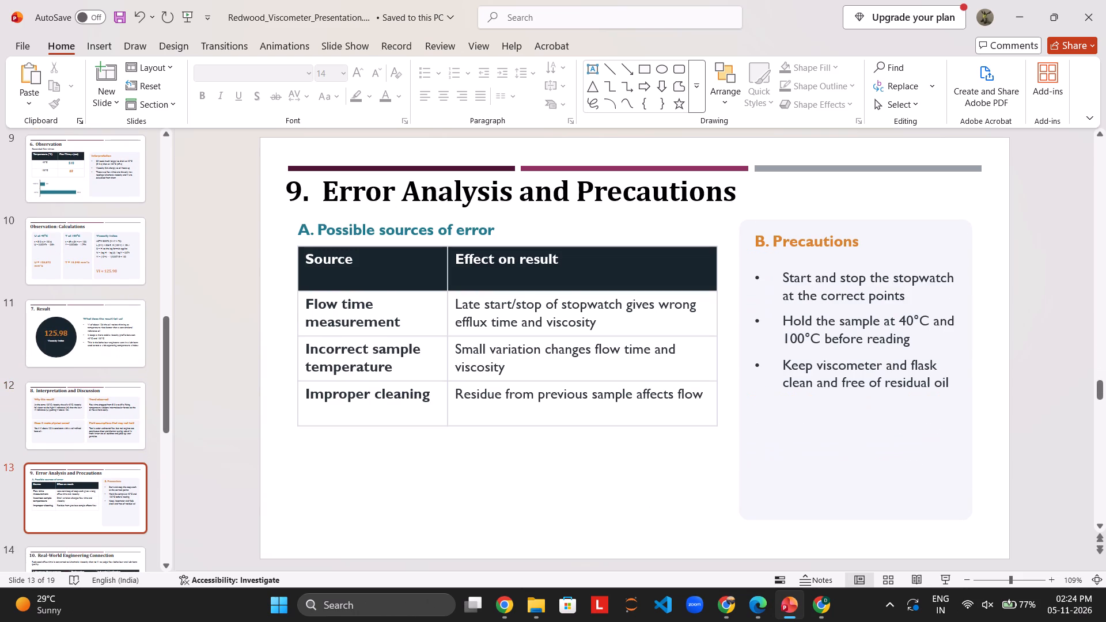
pyautogui.press('Down')
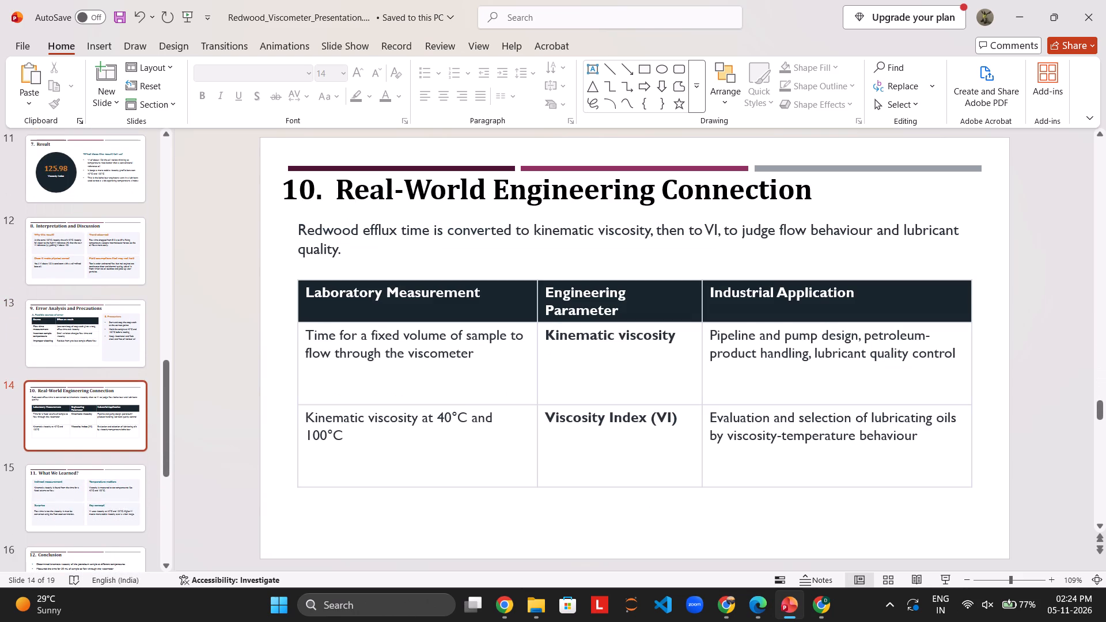
pyautogui.press('Down')
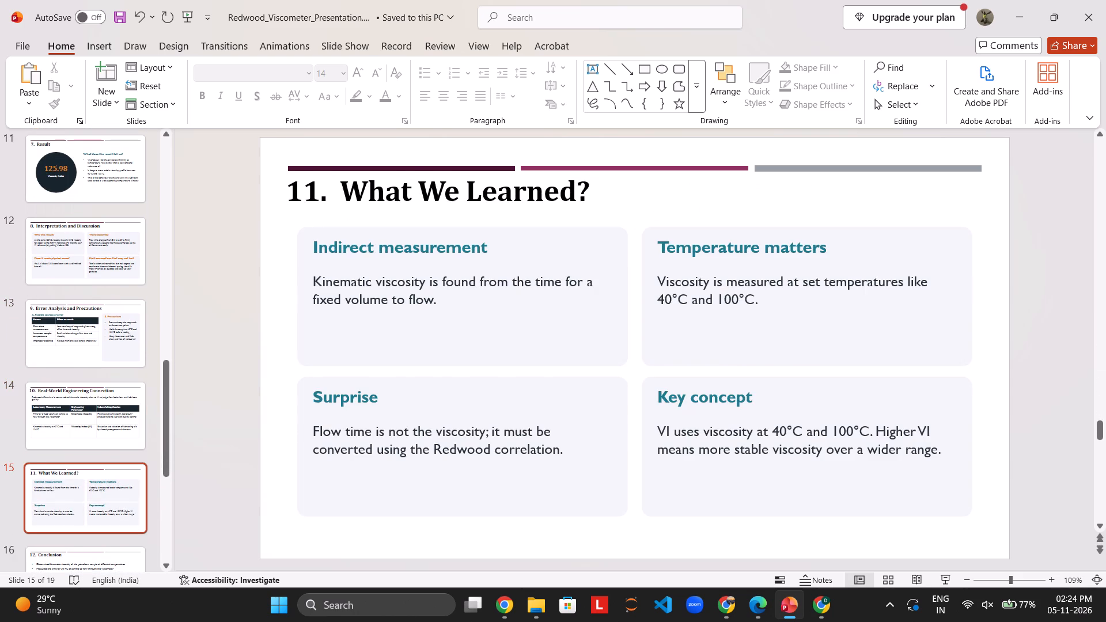
pyautogui.press('Down')
pyautogui.press('Up')
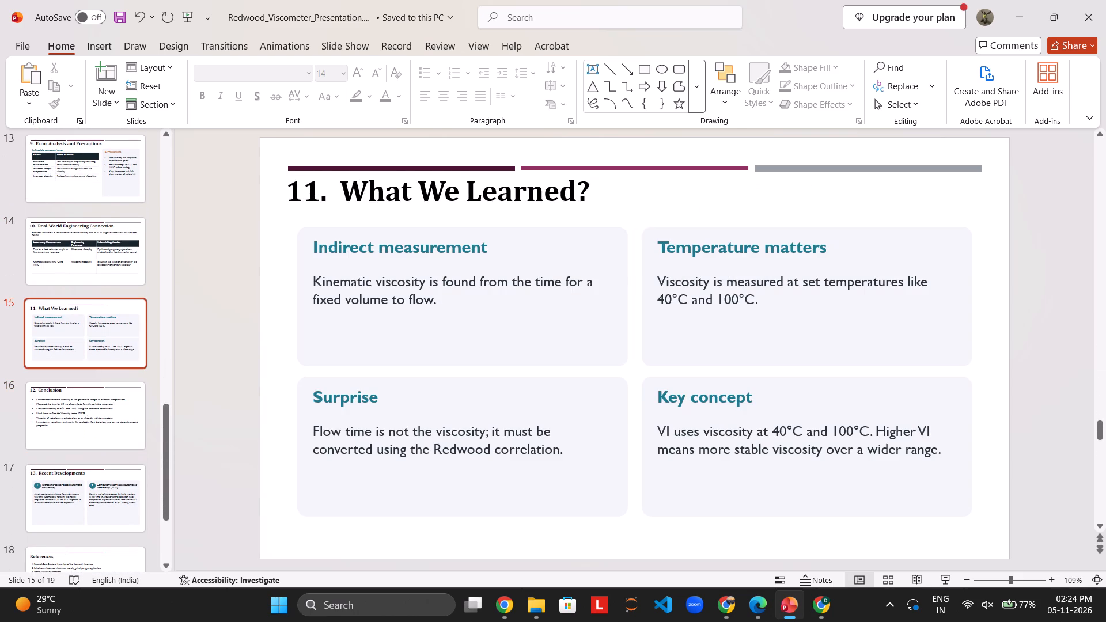
pyautogui.press('Down')
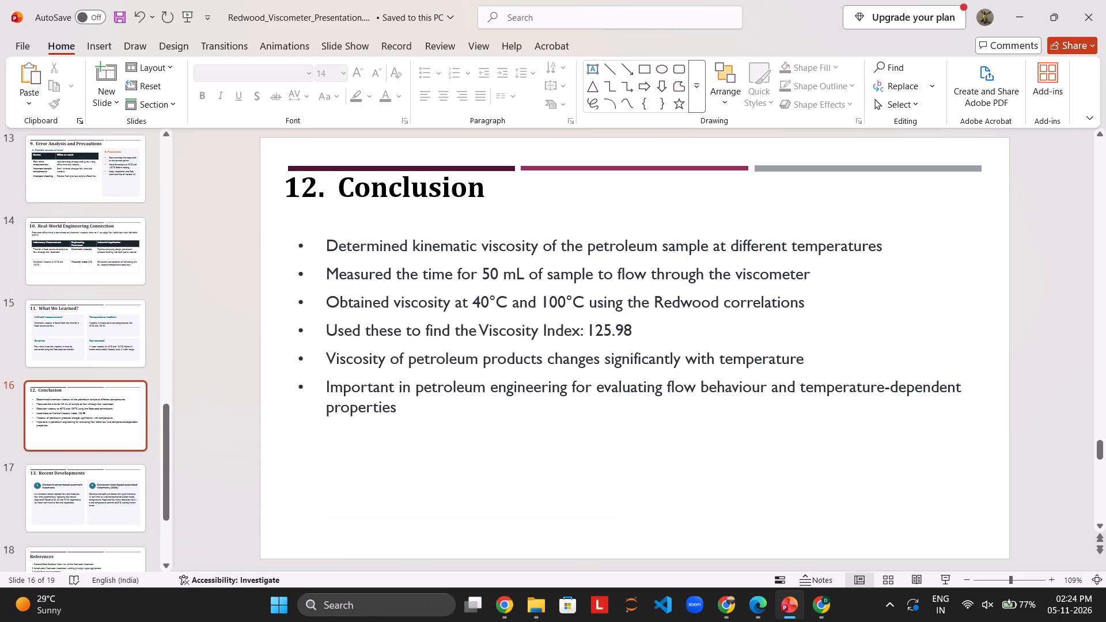
pyautogui.press('Down')
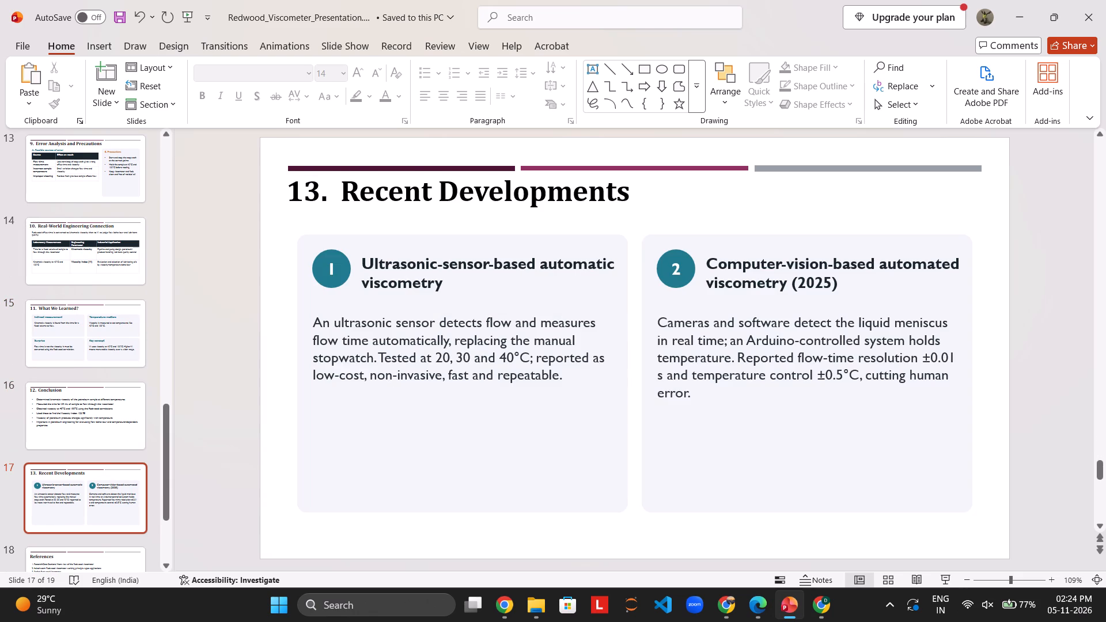
# Save the presentation.
pyautogui.click(375, 393)
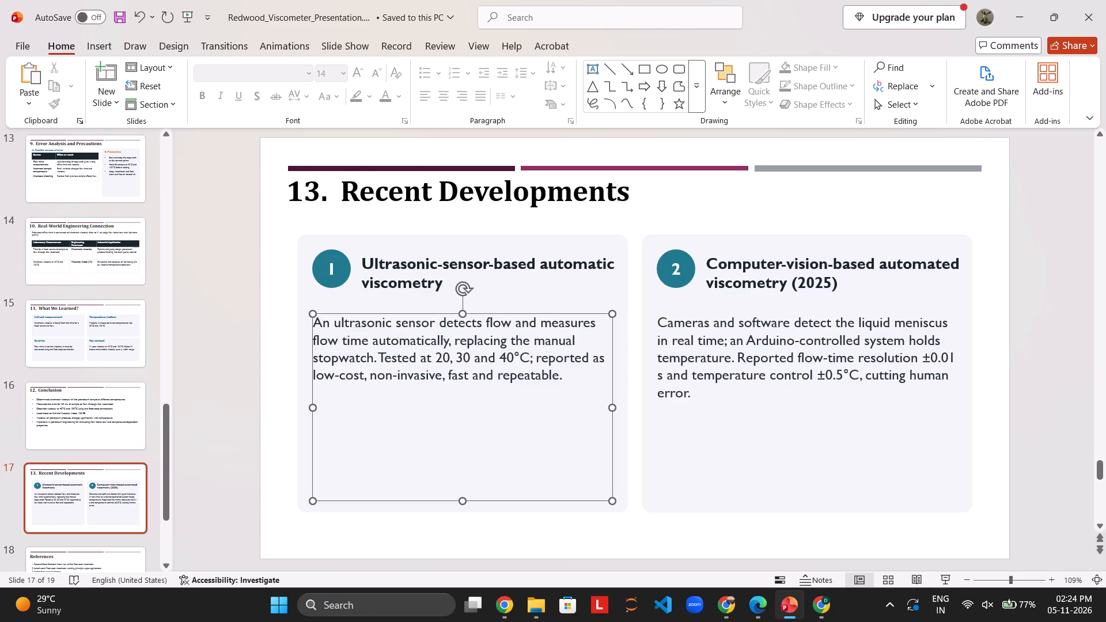
pyautogui.hotkey('ctrl', 's')
pyautogui.hotkey('ctrl', 's')
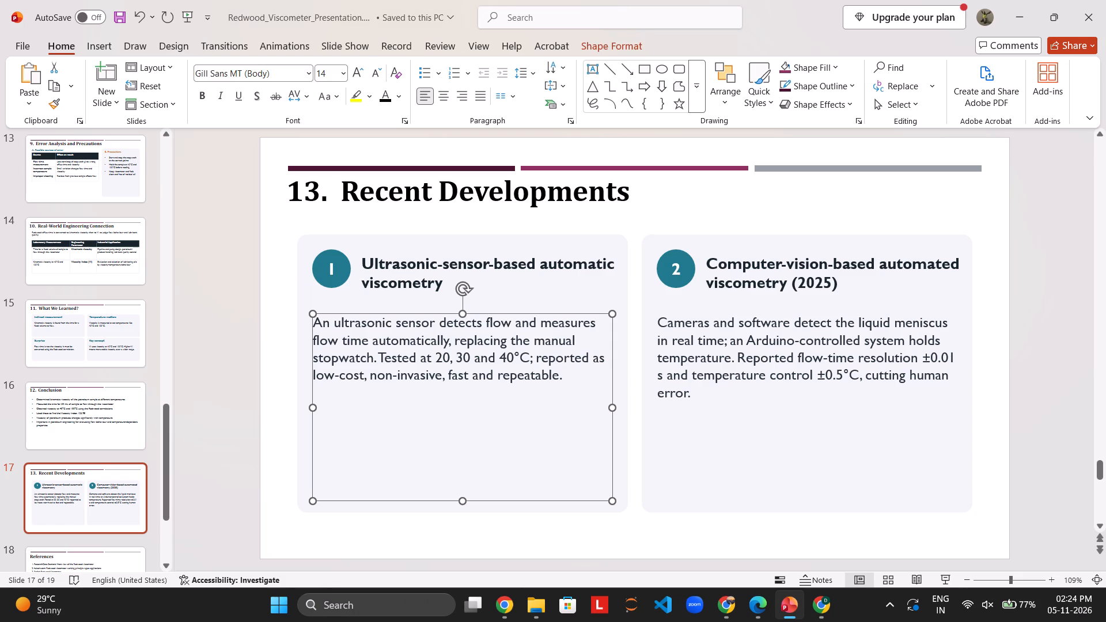